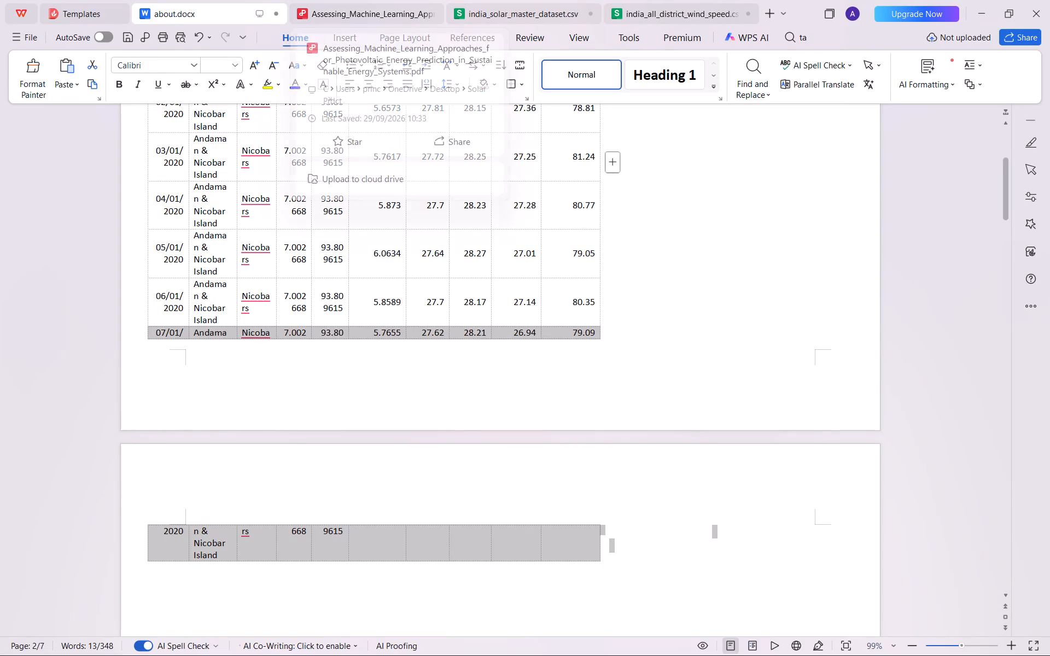
Turn on Bluetooth and toggle the mobile hotspot in the system quick settings, then return to the document.
click(945, 649)
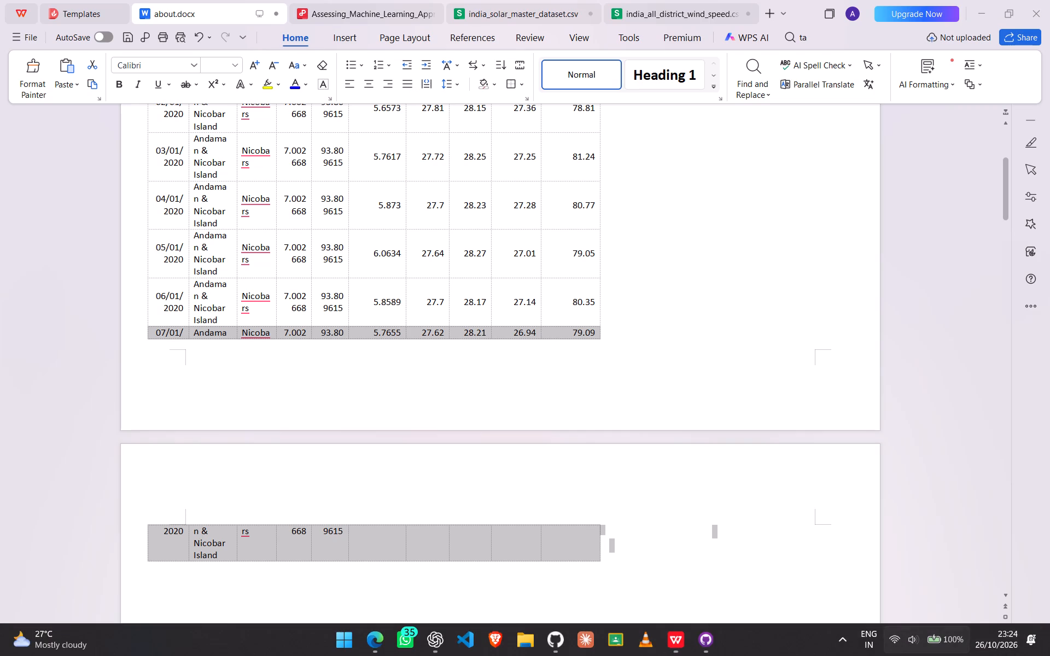
click(901, 383)
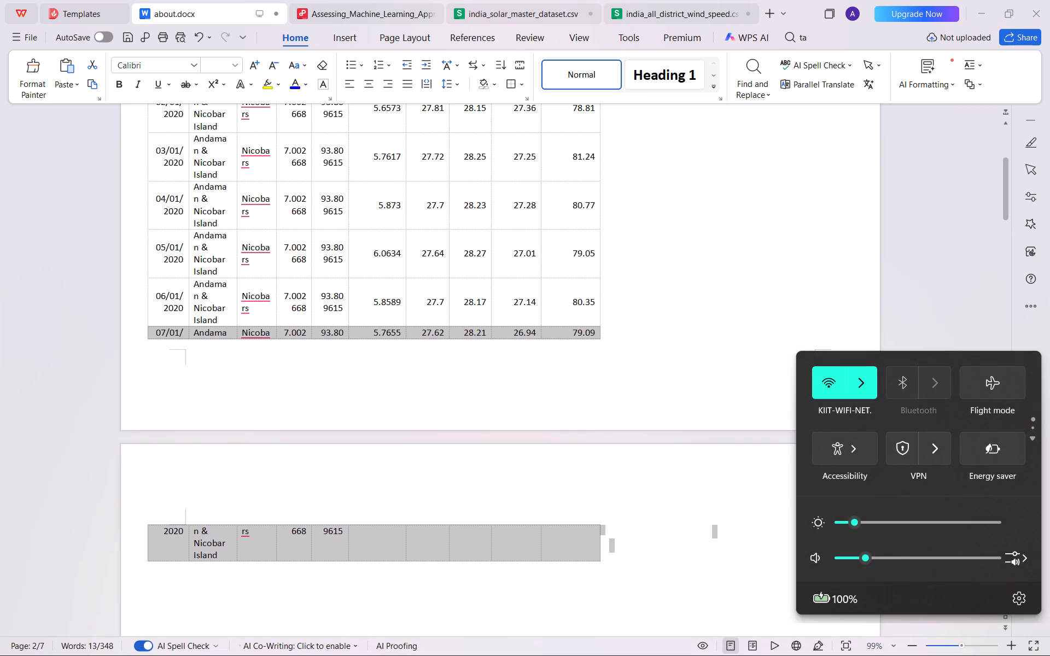
scroll(954, 441, down, 1)
click(980, 367)
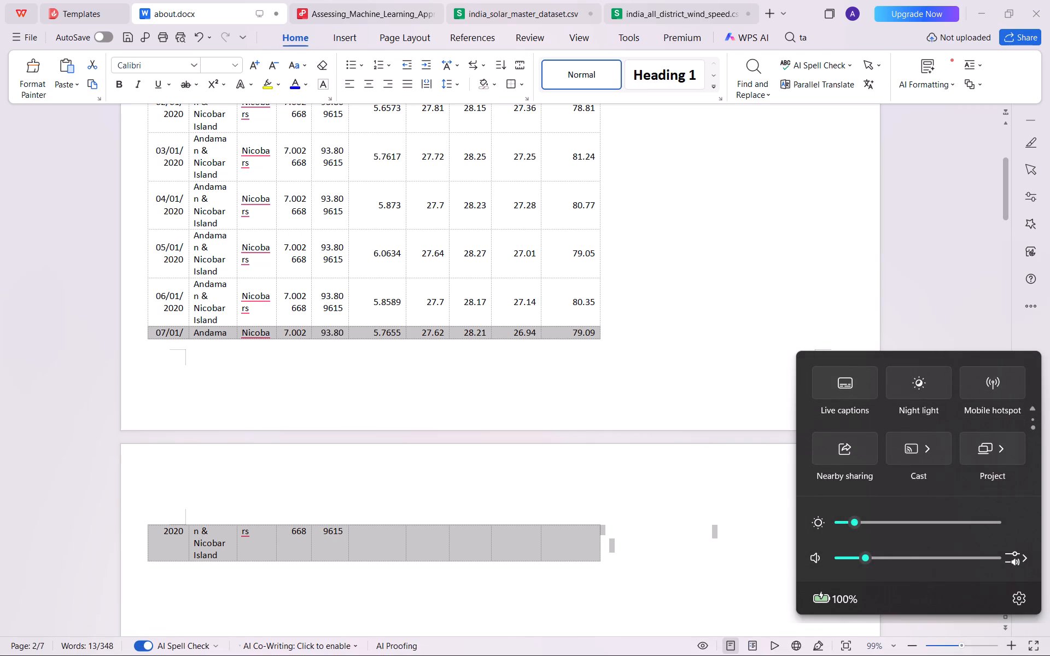
scroll(917, 423, up, 1)
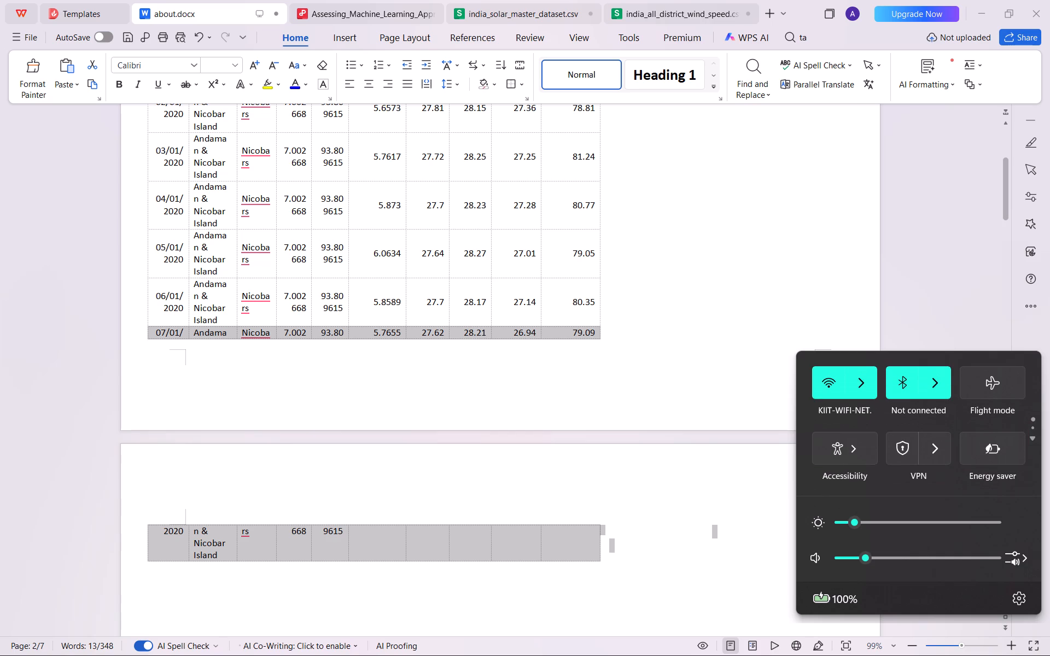
click(605, 399)
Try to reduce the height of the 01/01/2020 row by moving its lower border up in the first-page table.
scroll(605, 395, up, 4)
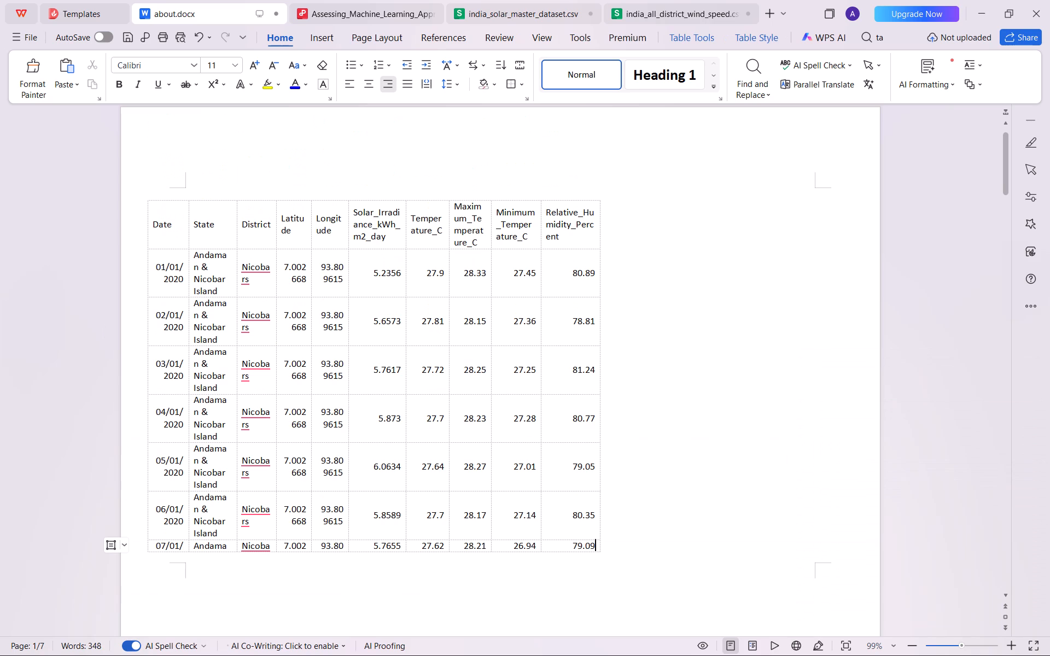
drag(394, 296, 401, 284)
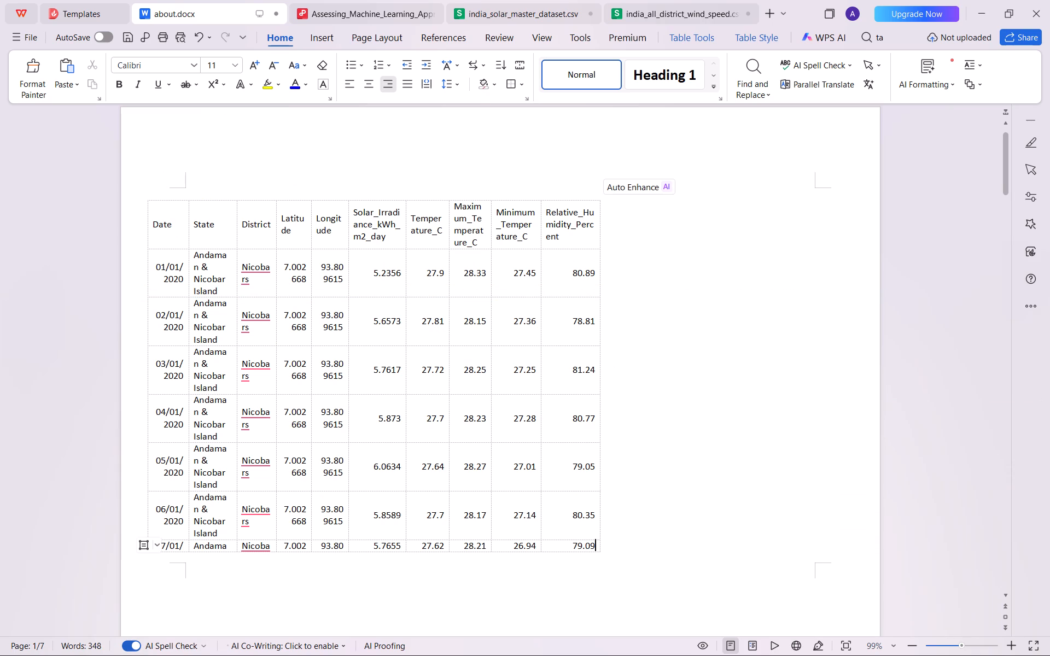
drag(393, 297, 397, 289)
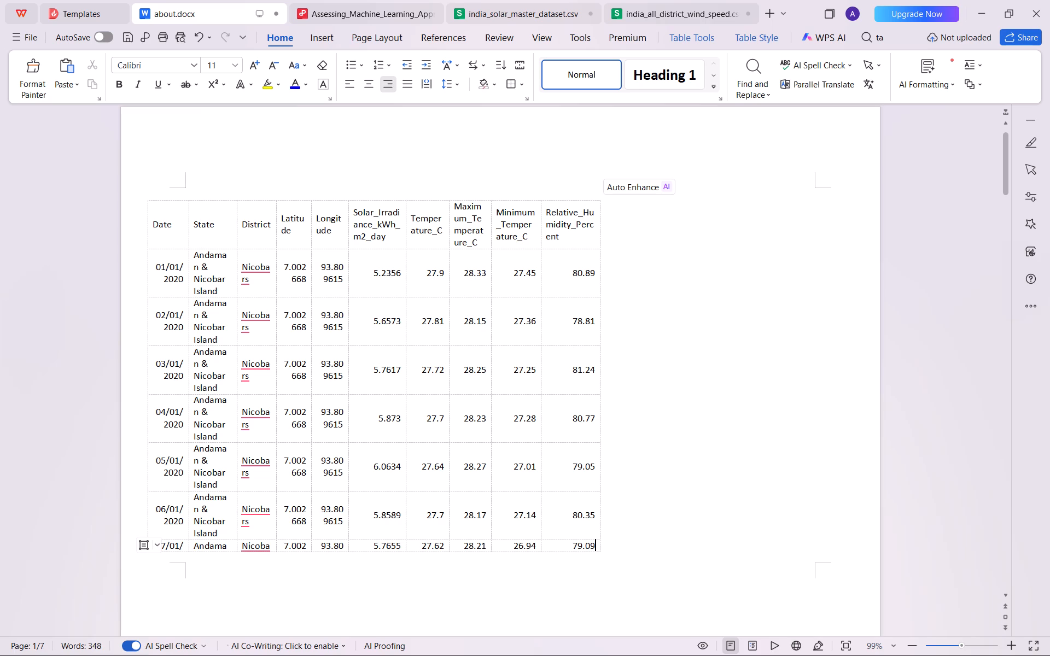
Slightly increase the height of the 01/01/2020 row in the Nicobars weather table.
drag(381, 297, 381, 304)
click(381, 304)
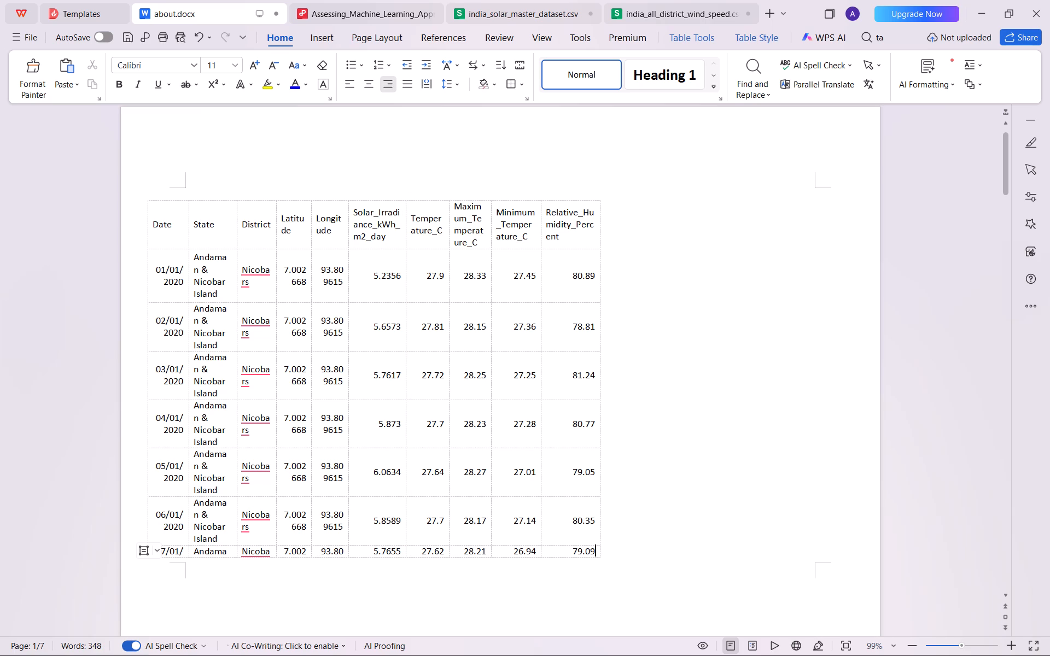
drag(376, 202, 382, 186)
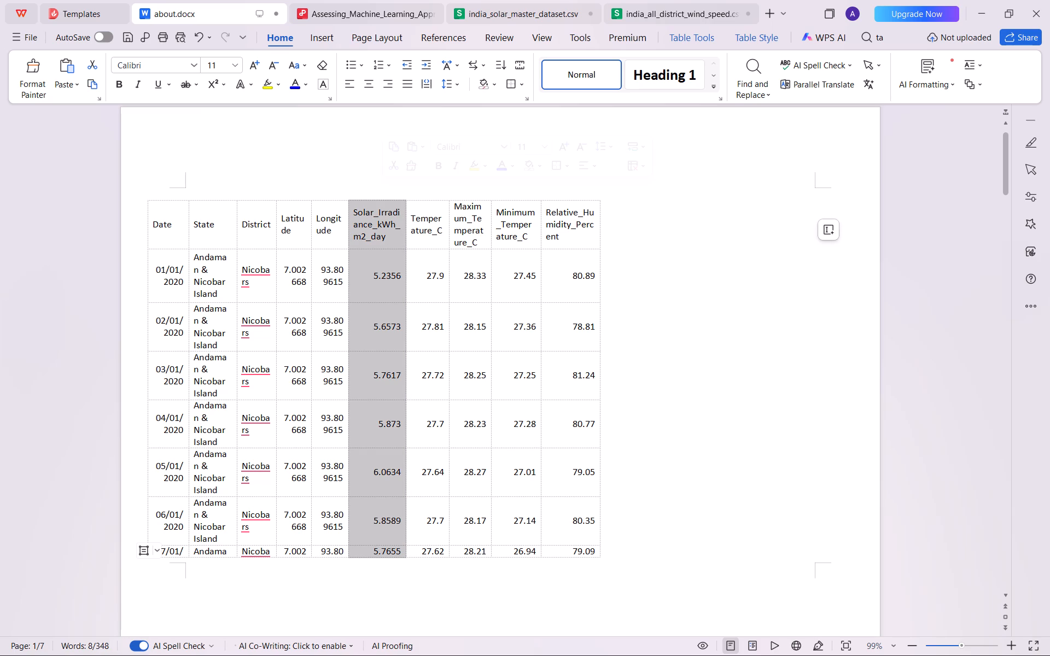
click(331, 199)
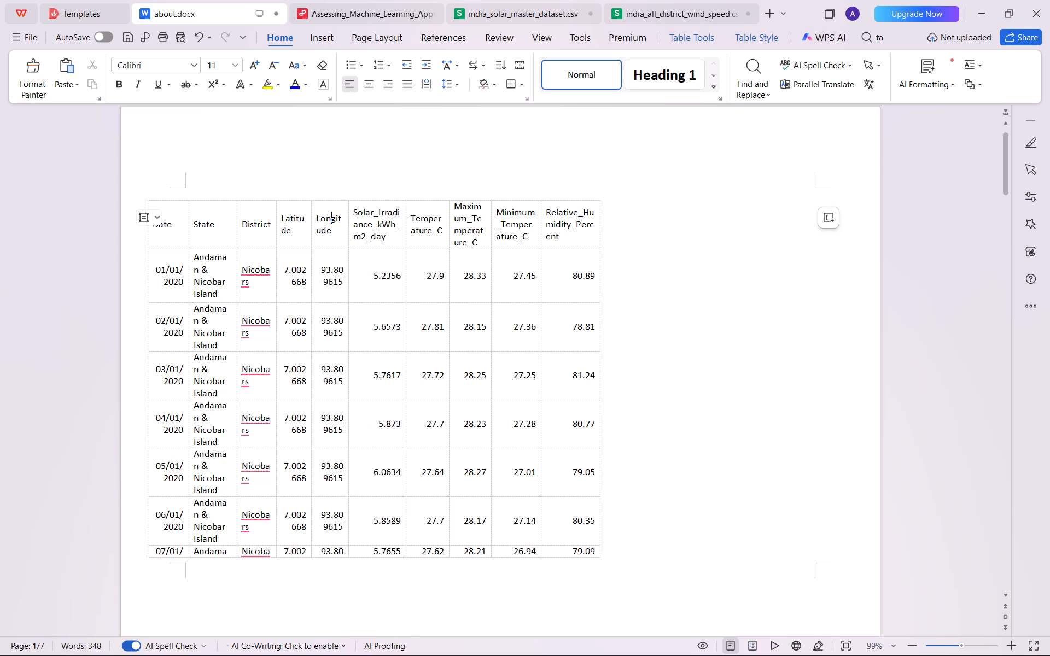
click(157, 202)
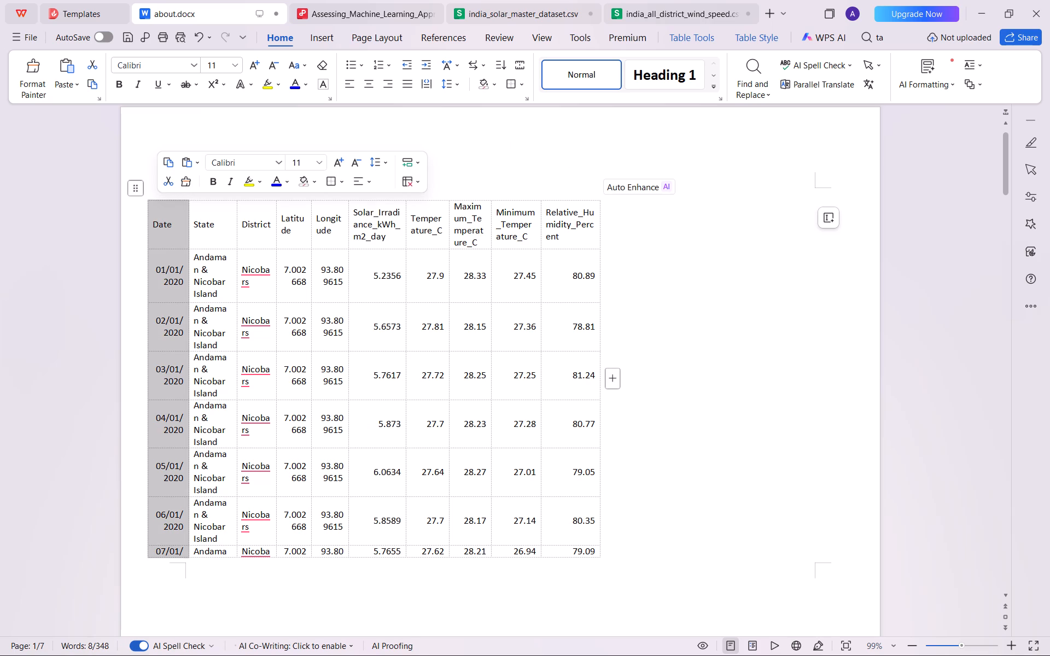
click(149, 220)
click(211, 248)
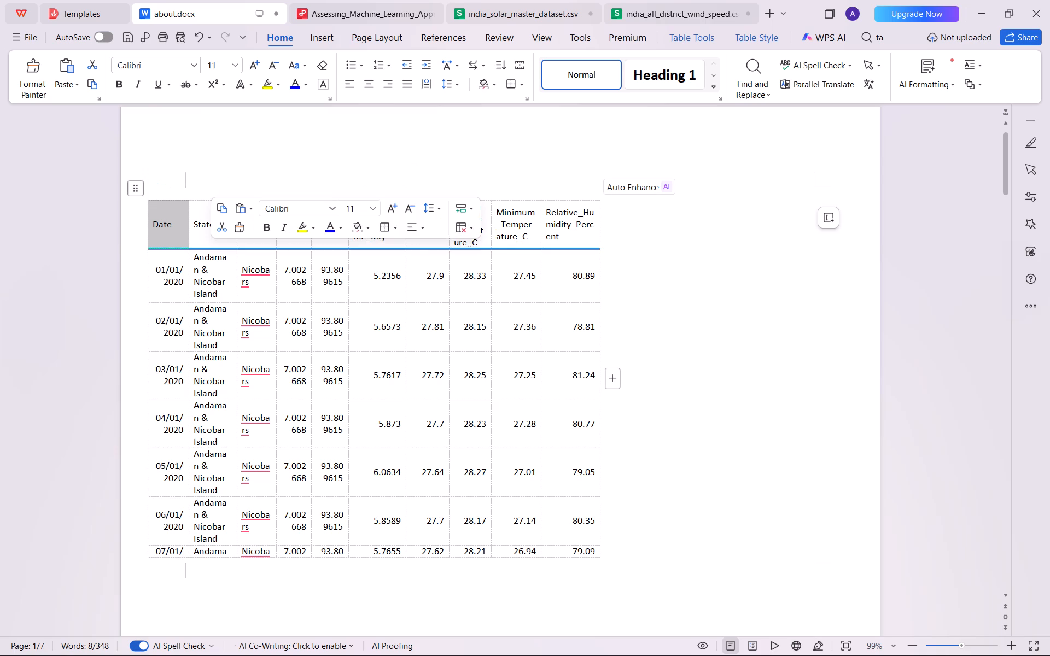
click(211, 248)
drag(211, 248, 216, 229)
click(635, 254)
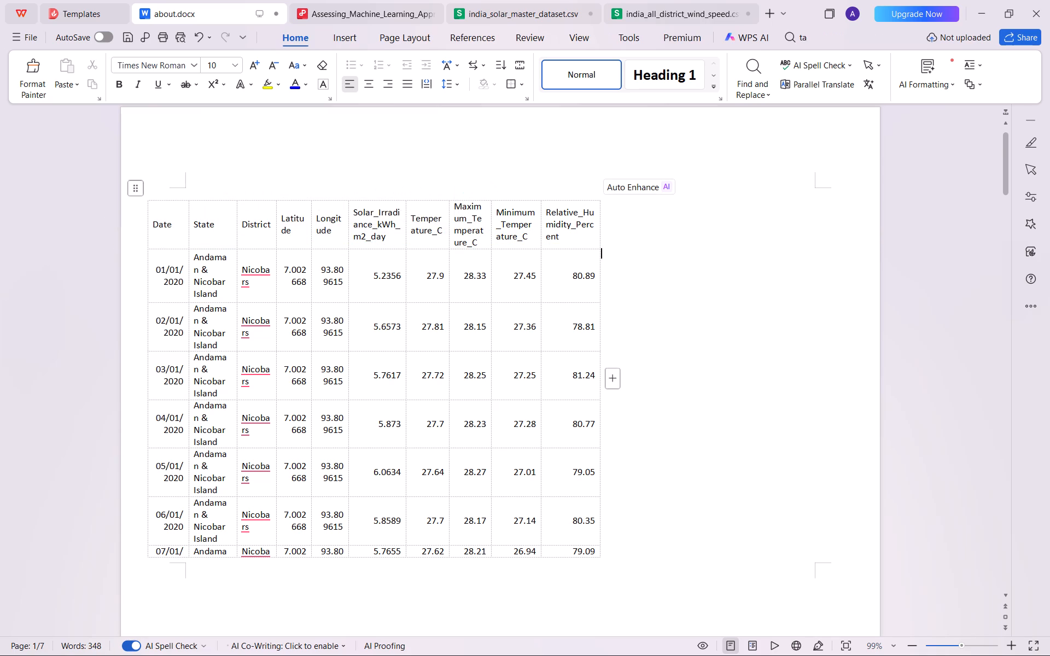
Delete the entire Andaman & Nicobar Island weather data table from the start of the document.
scroll(636, 301, down, 3)
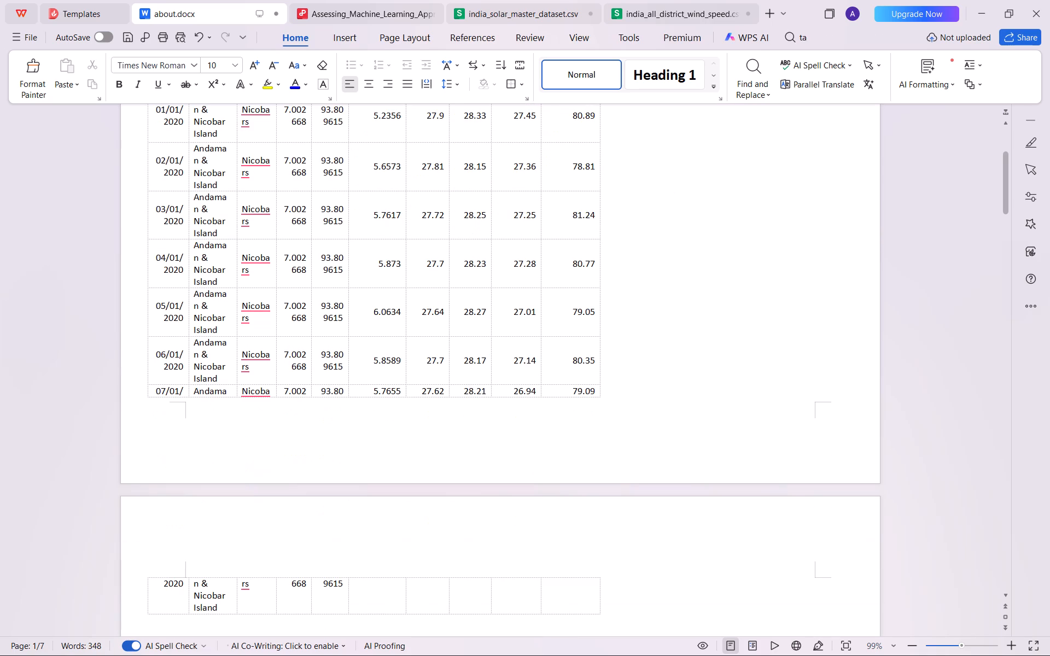
scroll(636, 301, up, 2)
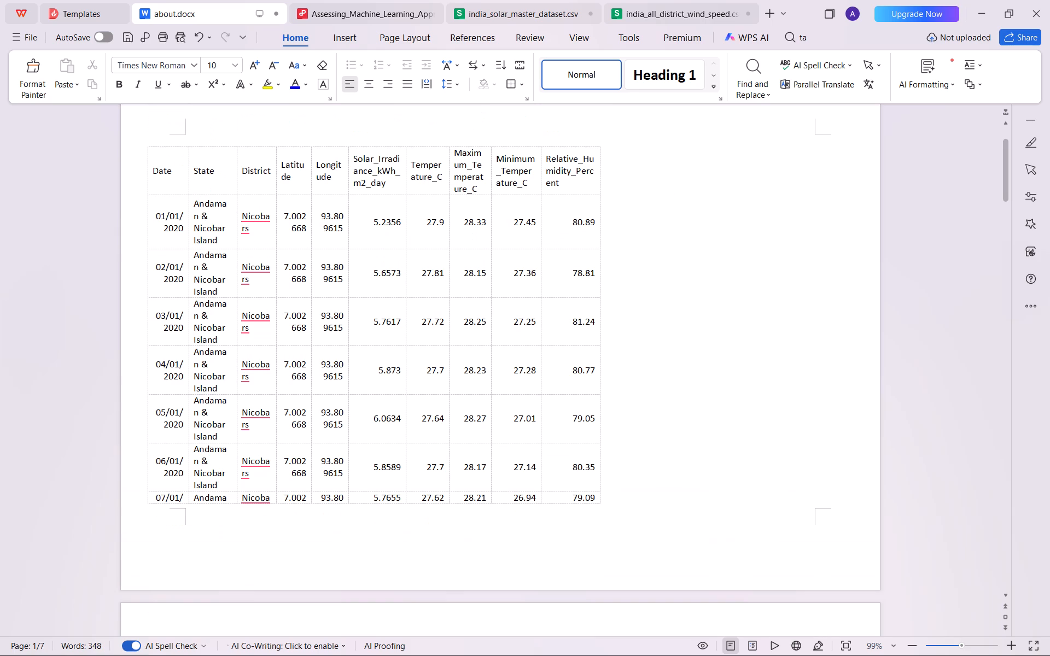
scroll(636, 301, down, 1)
scroll(636, 301, up, 1)
scroll(636, 301, down, 2)
drag(644, 597, 478, 160)
key(BackSpace)
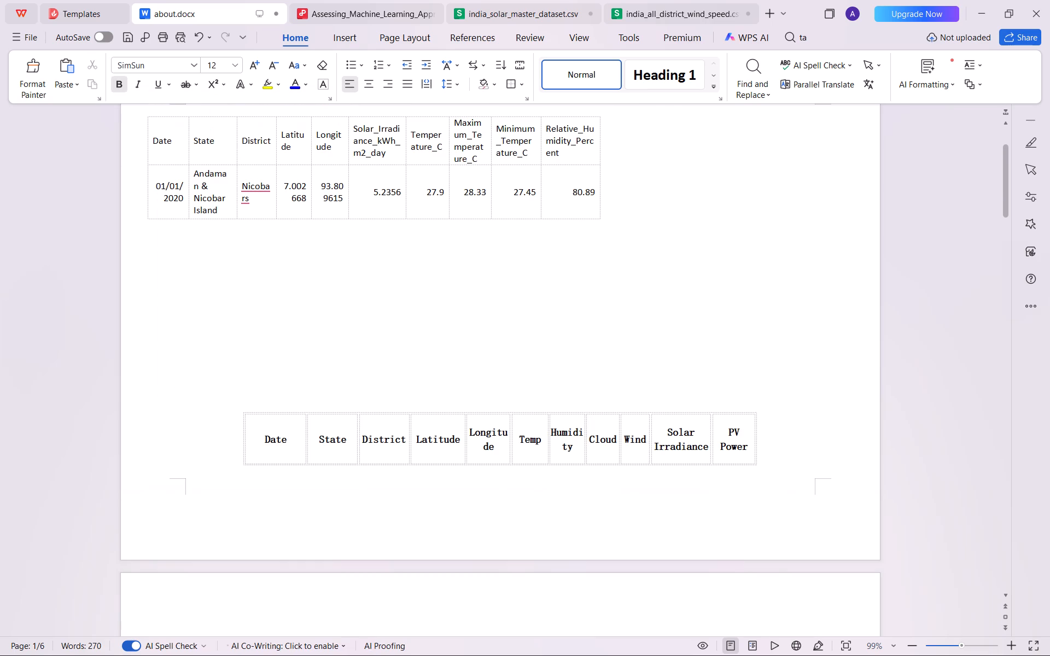
drag(685, 204, 153, 65)
click(153, 65)
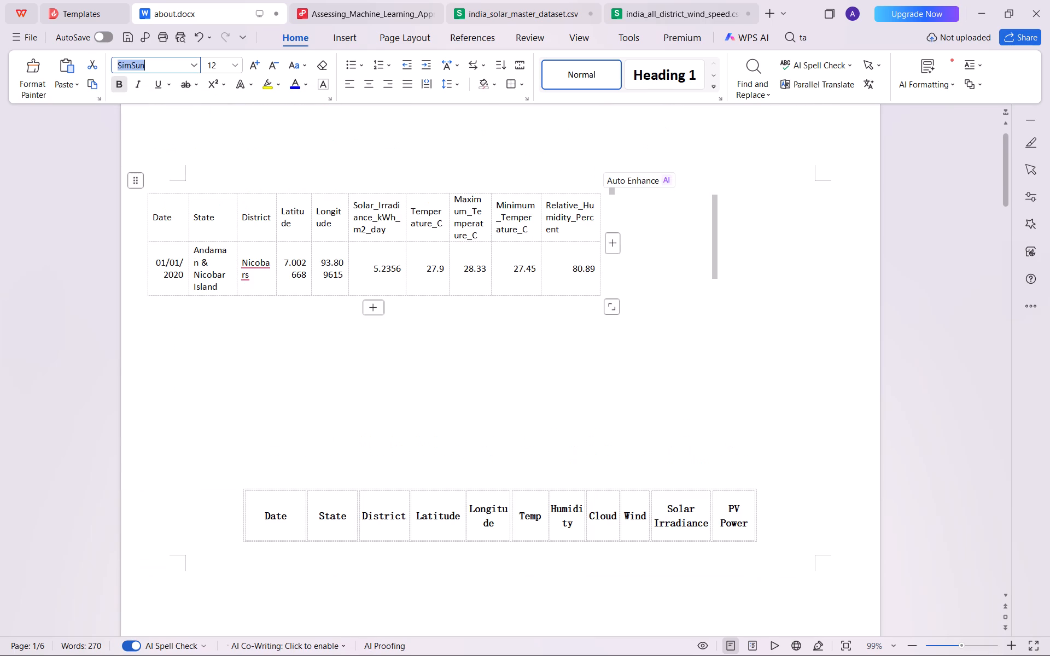
drag(678, 289, 202, 210)
key(BackSpace)
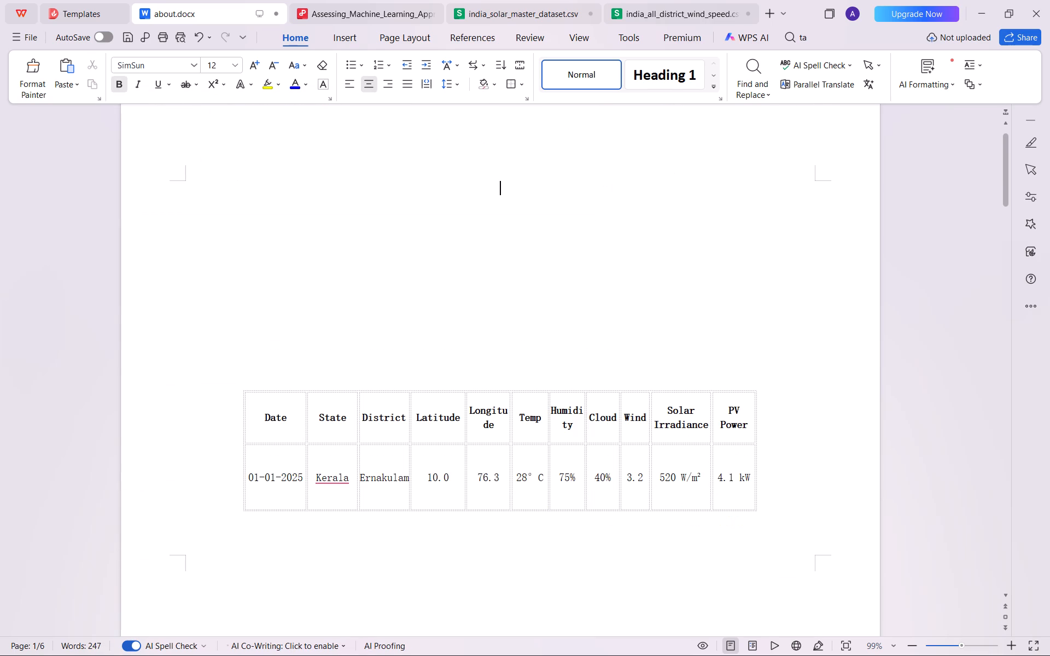
Insert eleven blank lines at the start of page one, above the Kerala, Rajasthan and West Bengal sample table.
key(Return)
key(Return)
key(Return)
key(Return)
key(Return)
key(Return)
key(Return)
key(Return)
key(Return)
key(Return)
key(Return)
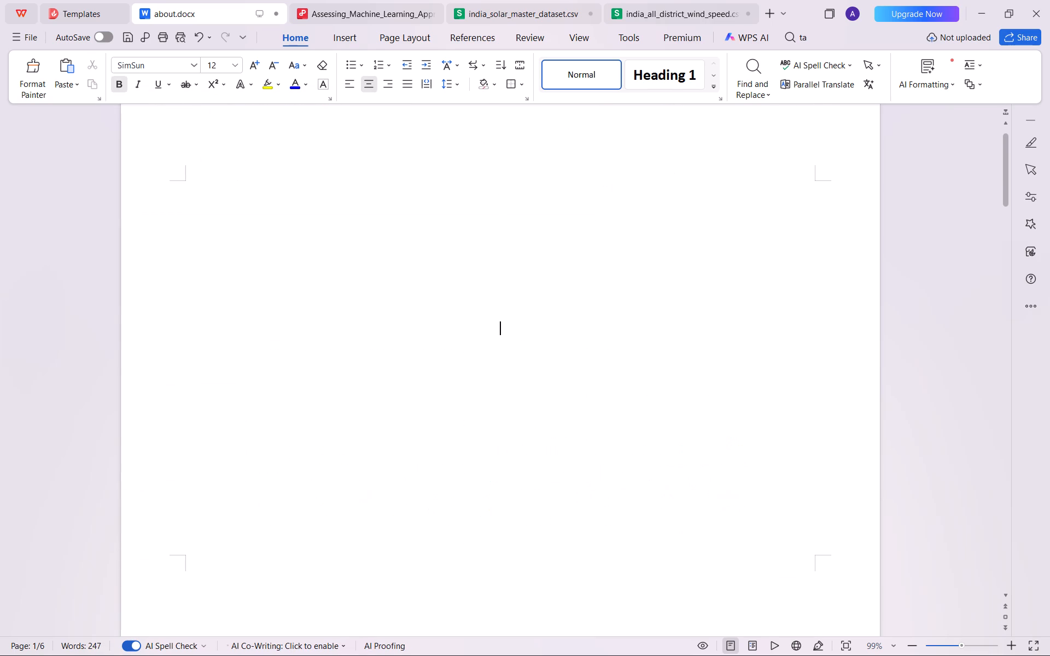
Review the rest of the document, including the sample data table, PV formula and model results tables.
scroll(202, 210, down, 9)
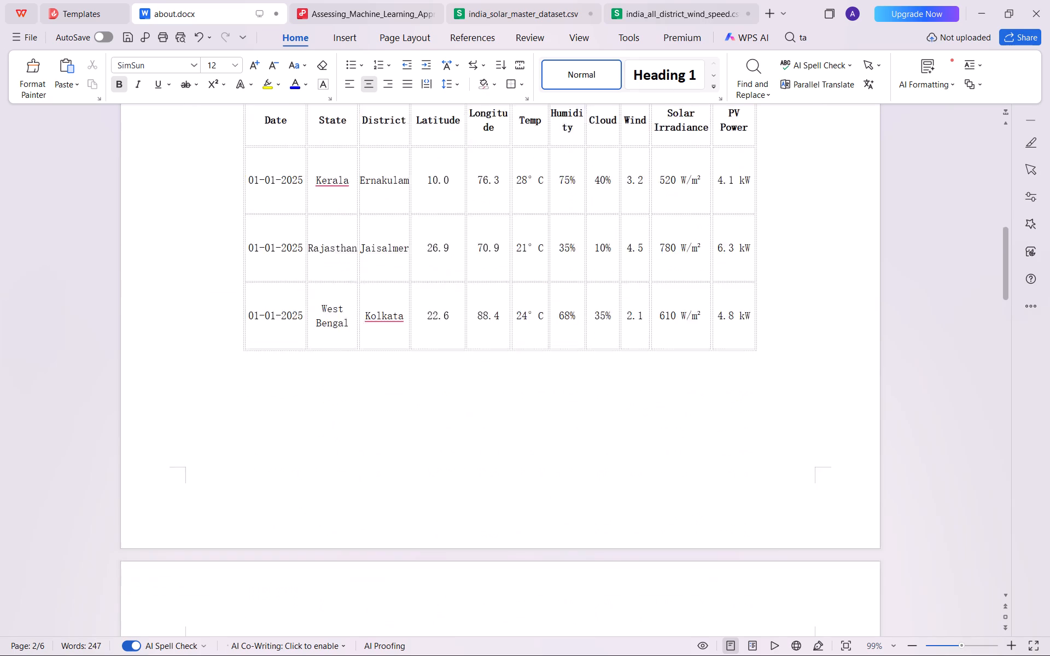
scroll(202, 210, down, 2)
scroll(202, 210, up, 4)
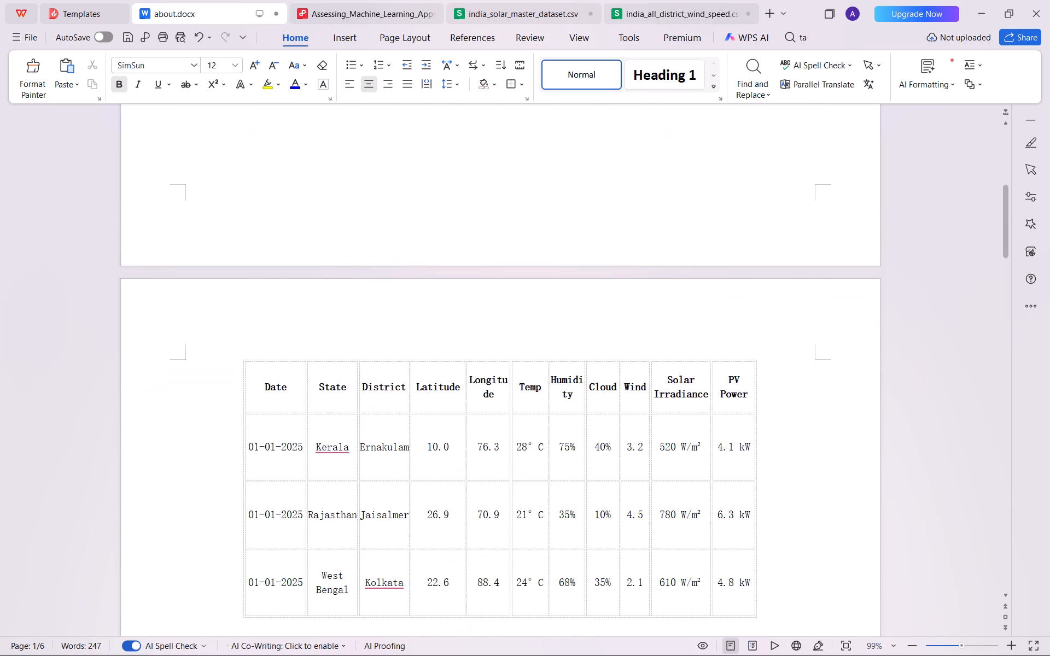
scroll(202, 210, up, 1)
scroll(202, 210, down, 13)
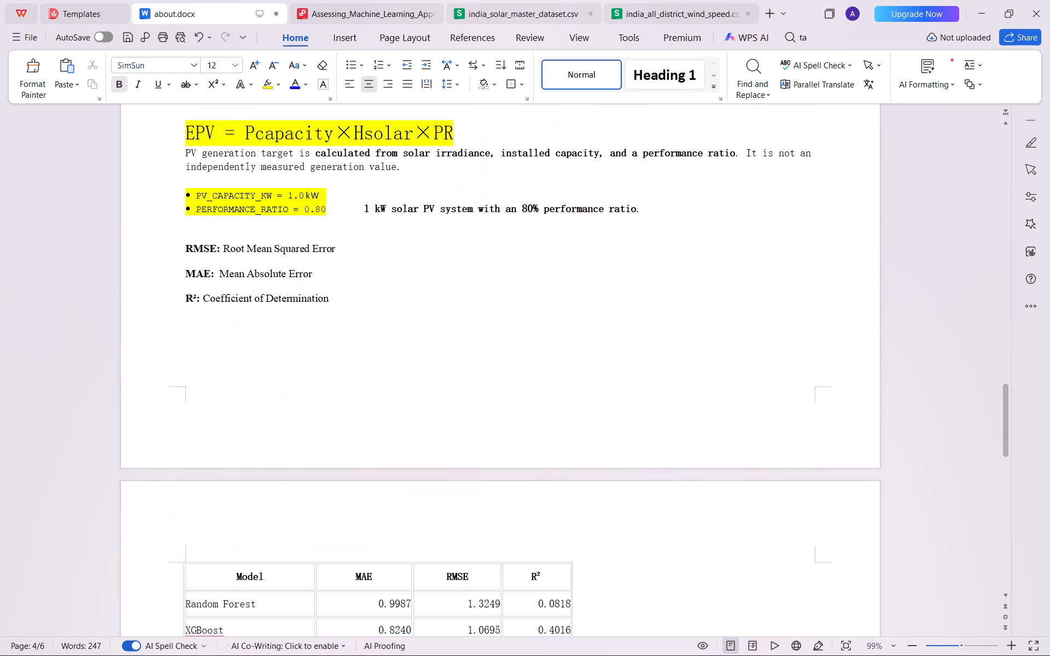
scroll(202, 210, down, 5)
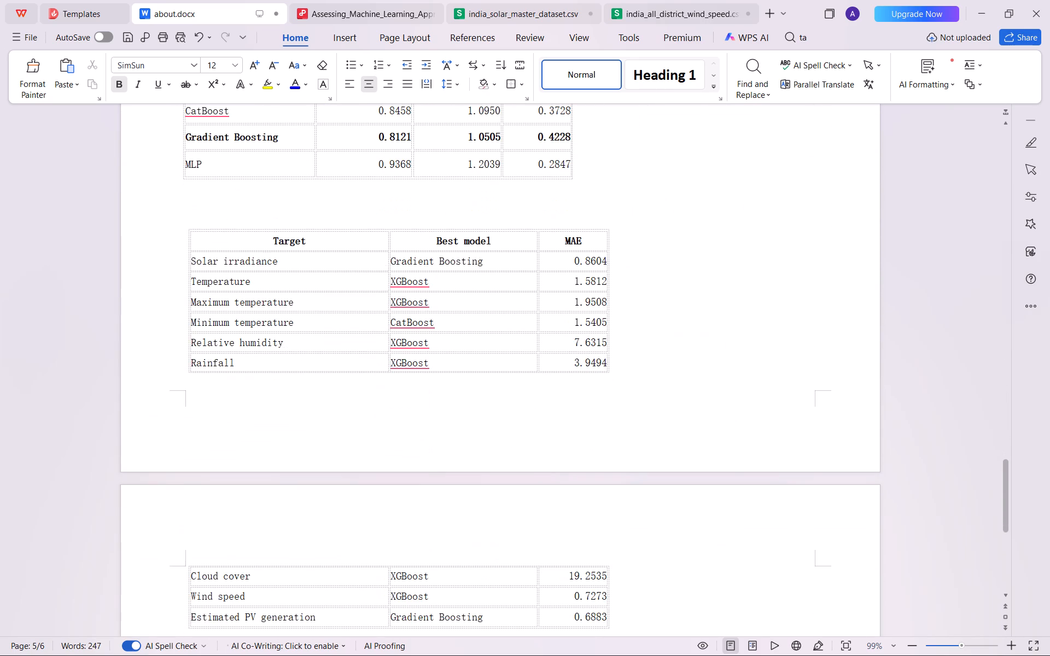
scroll(202, 210, down, 2)
scroll(202, 210, up, 4)
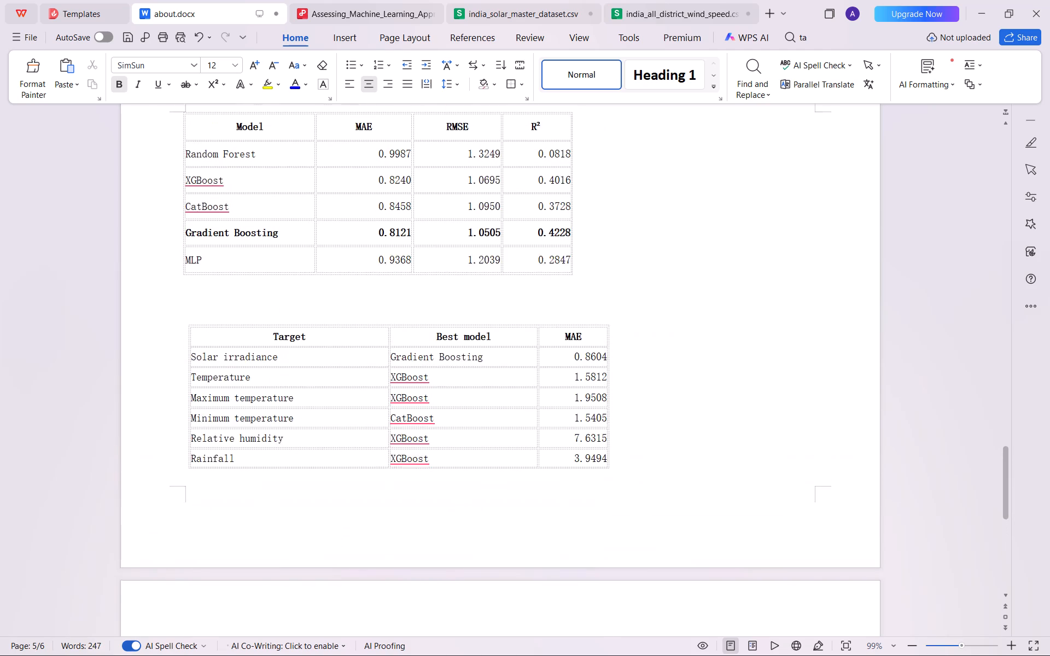
scroll(202, 210, up, 2)
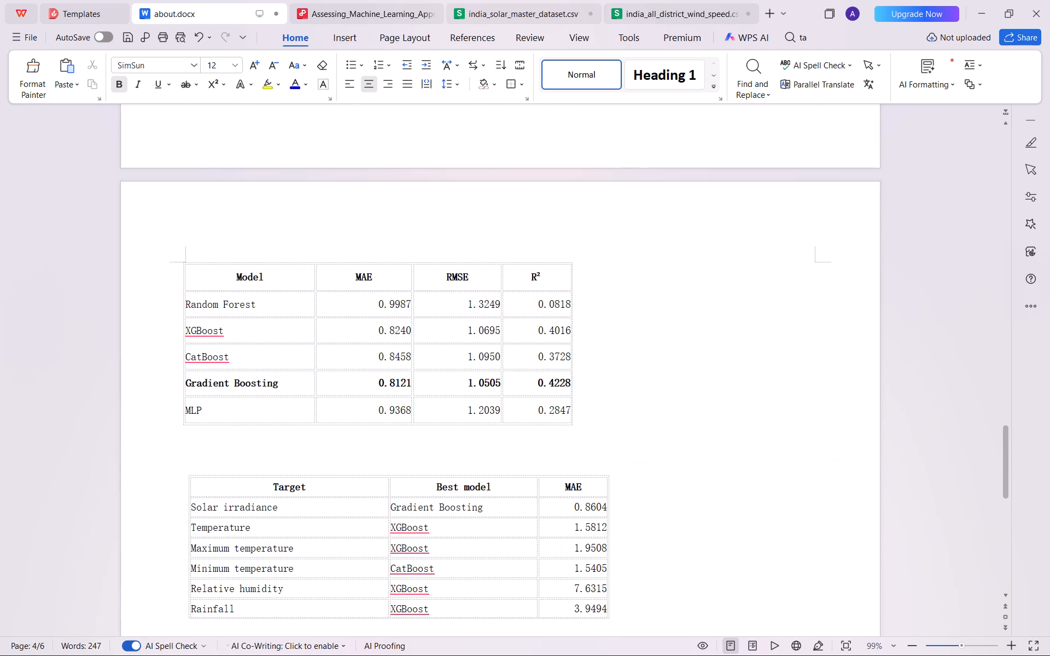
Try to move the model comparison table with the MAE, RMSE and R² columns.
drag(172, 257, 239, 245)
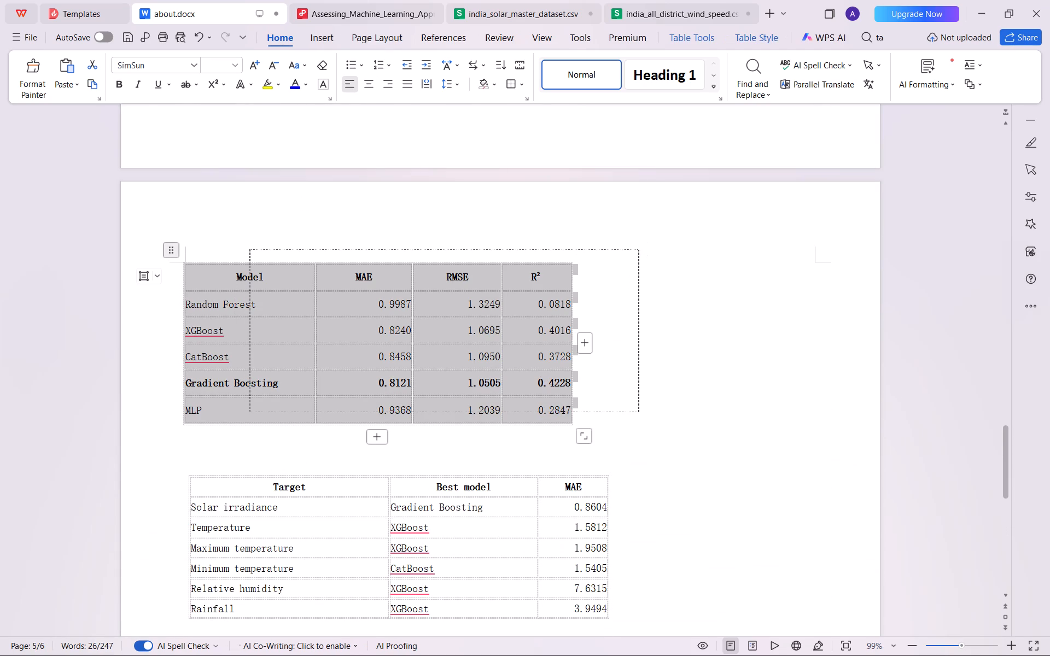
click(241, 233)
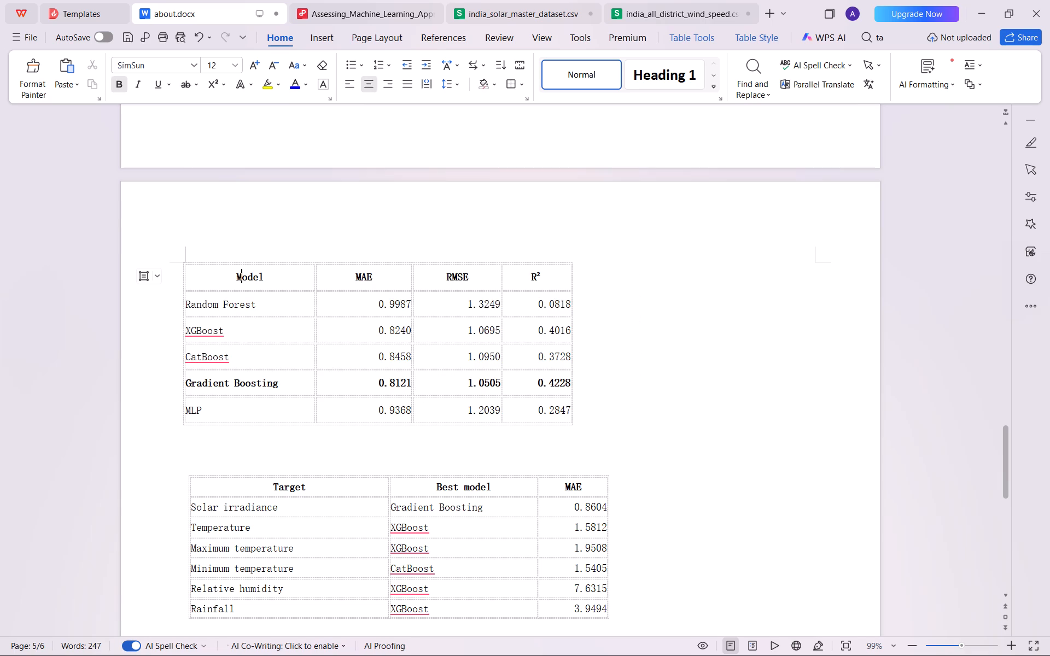
Return to page one and place the cursor in its blank area.
scroll(387, 227, up, 18)
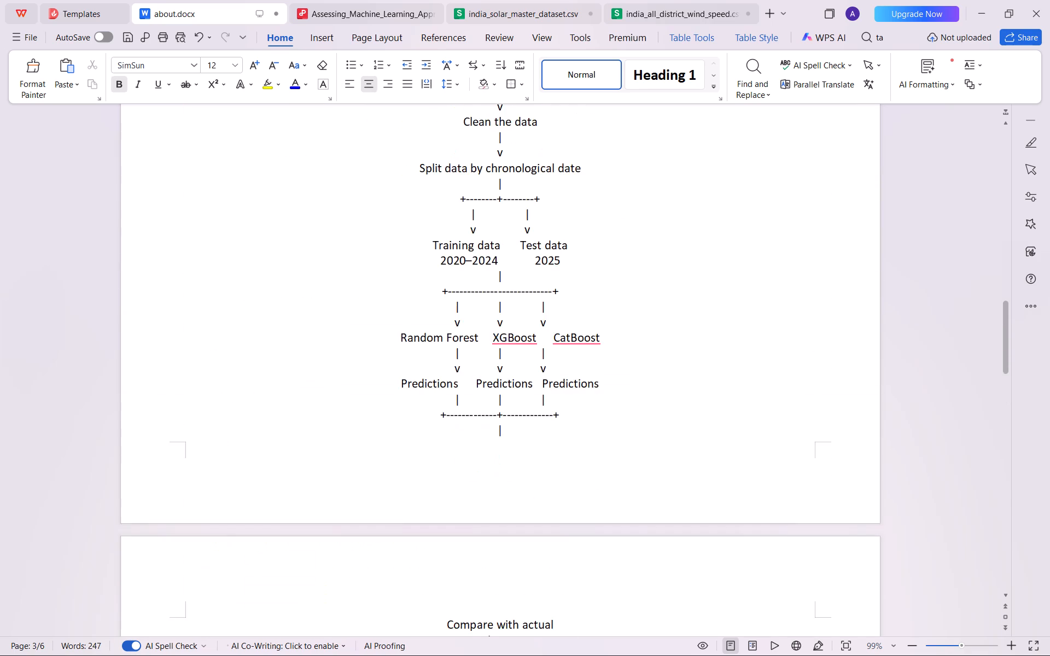
scroll(401, 222, up, 9)
scroll(359, 220, up, 15)
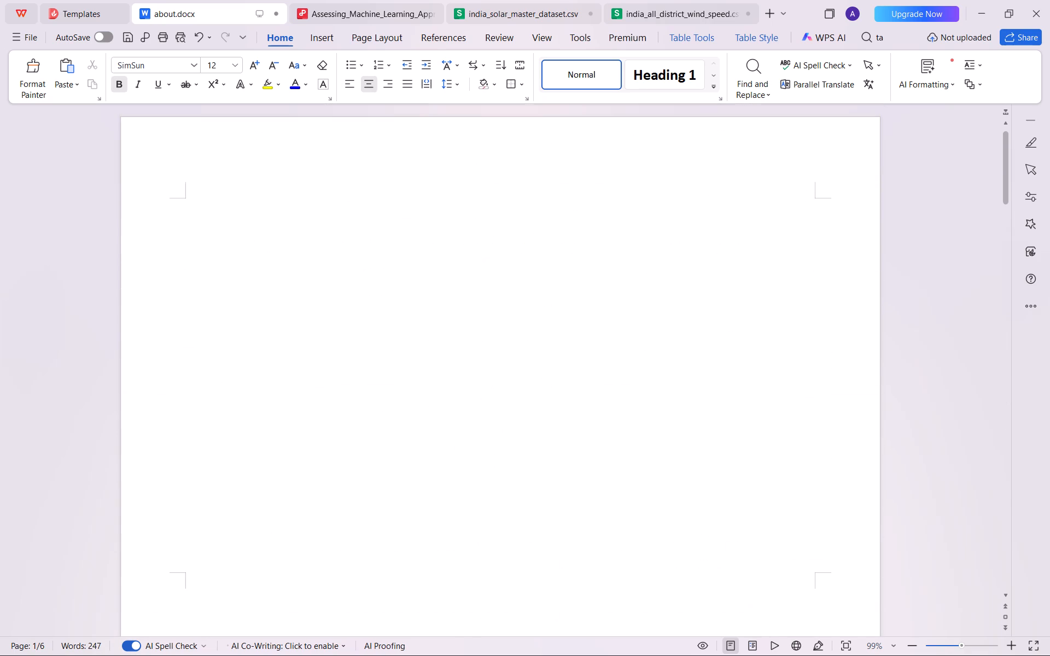
click(322, 210)
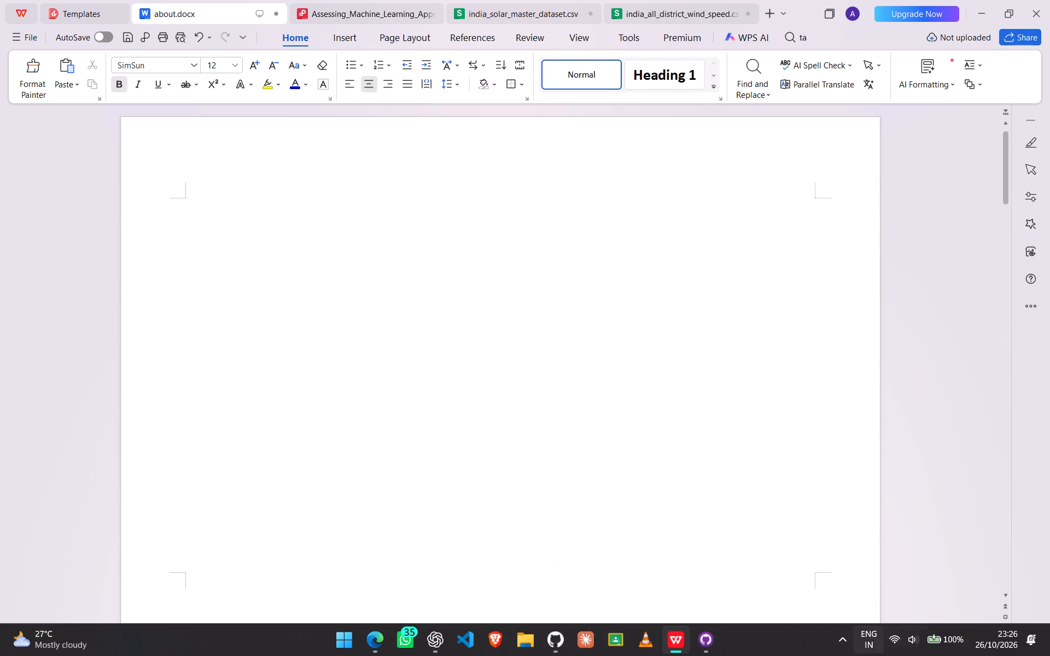
Show the hidden system tray icons in Windows.
click(862, 642)
click(837, 634)
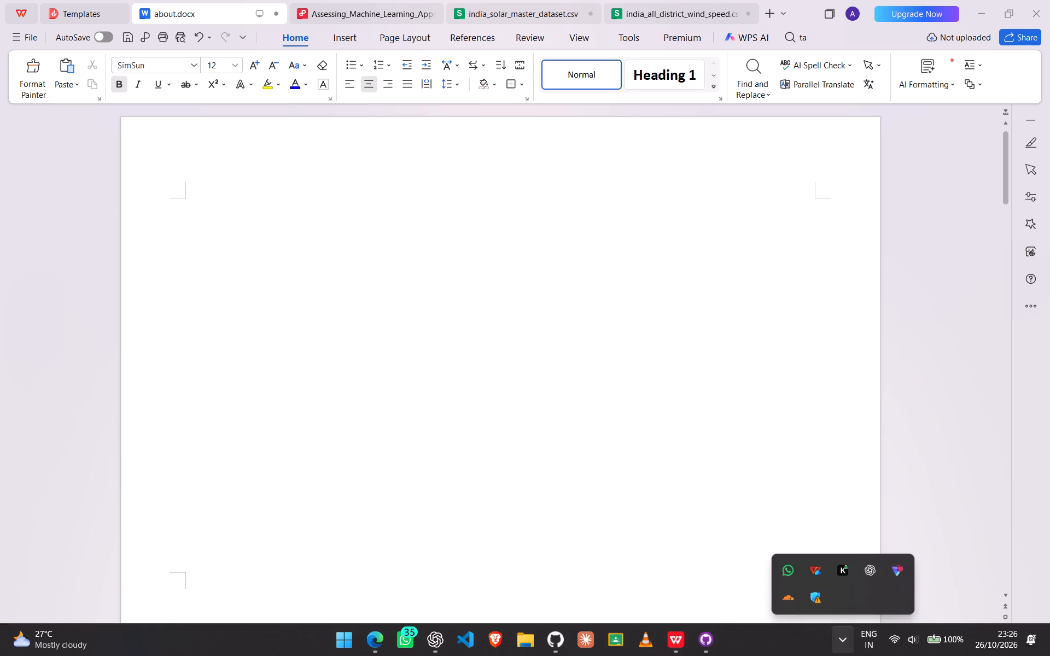
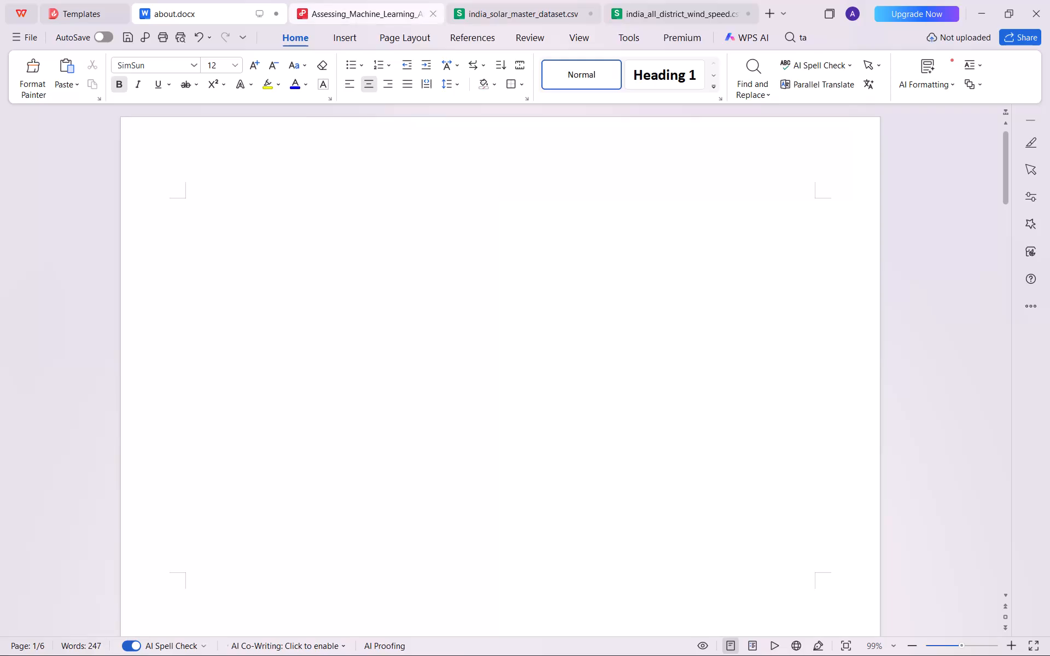
Copy range A1:J8 from india_solar_master_dataset.csv and paste it left-aligned at the start of page one in about.docx.
click(516, 10)
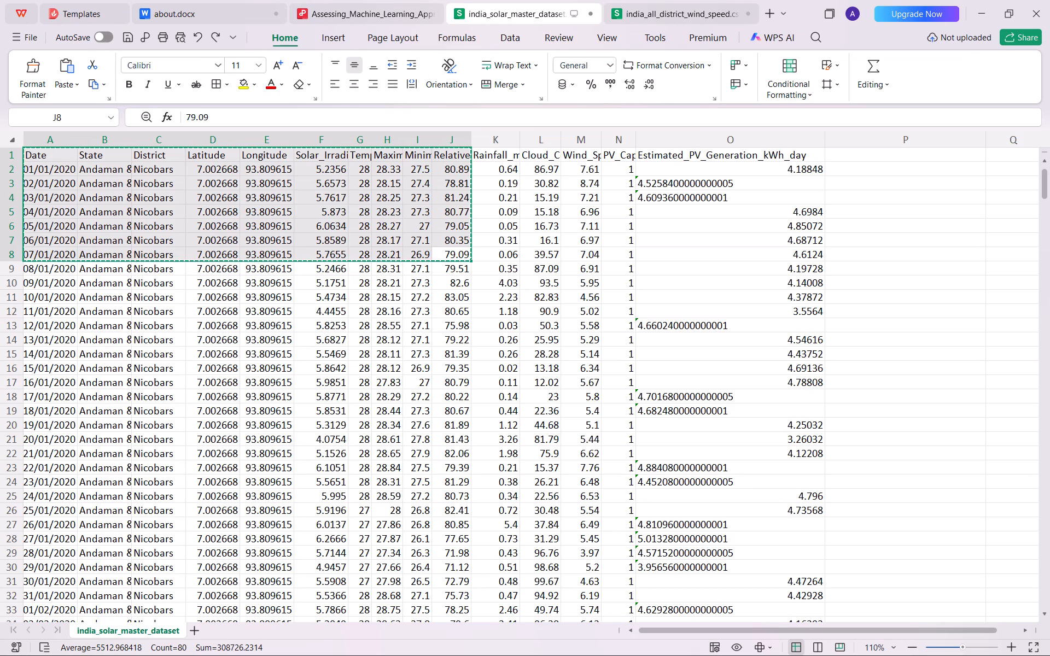
key(ctrl+c)
scroll(234, 222, up, 2)
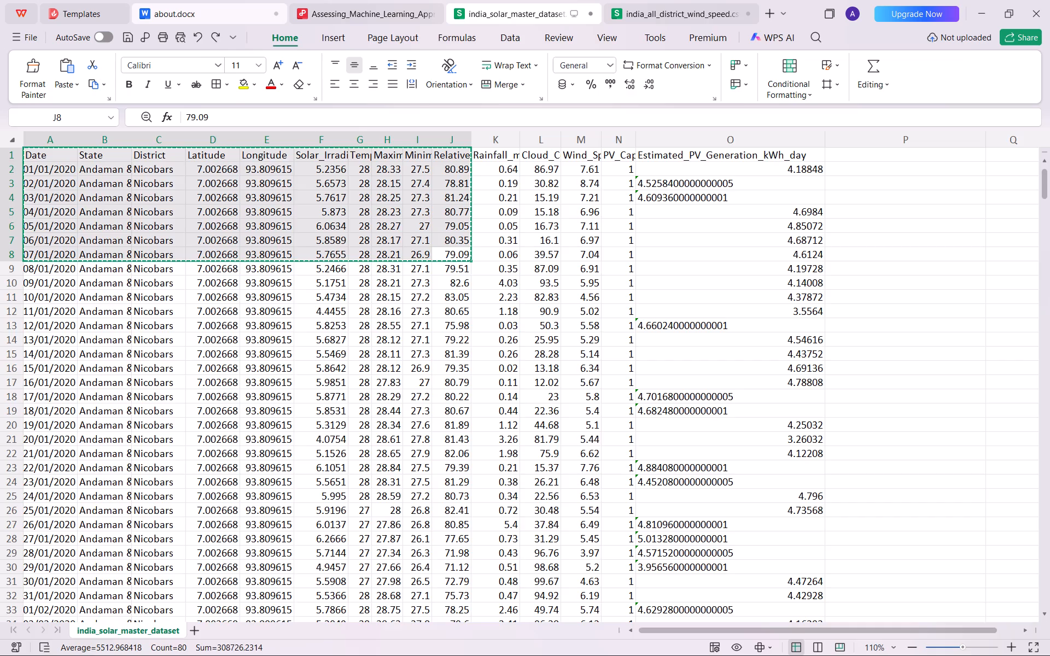
click(185, 0)
click(215, 189)
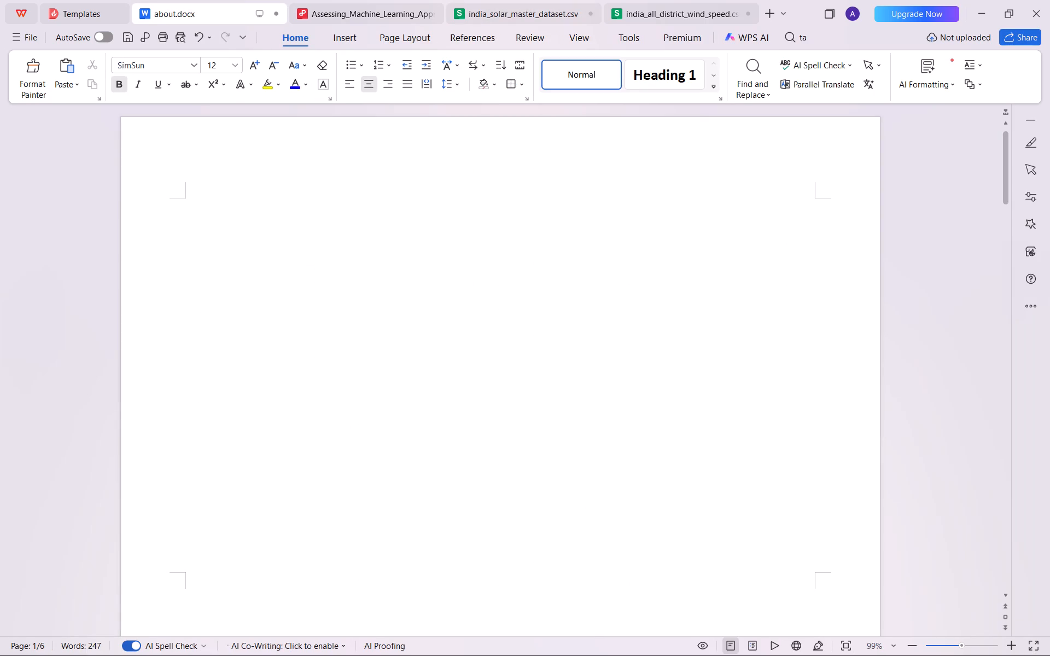
click(353, 85)
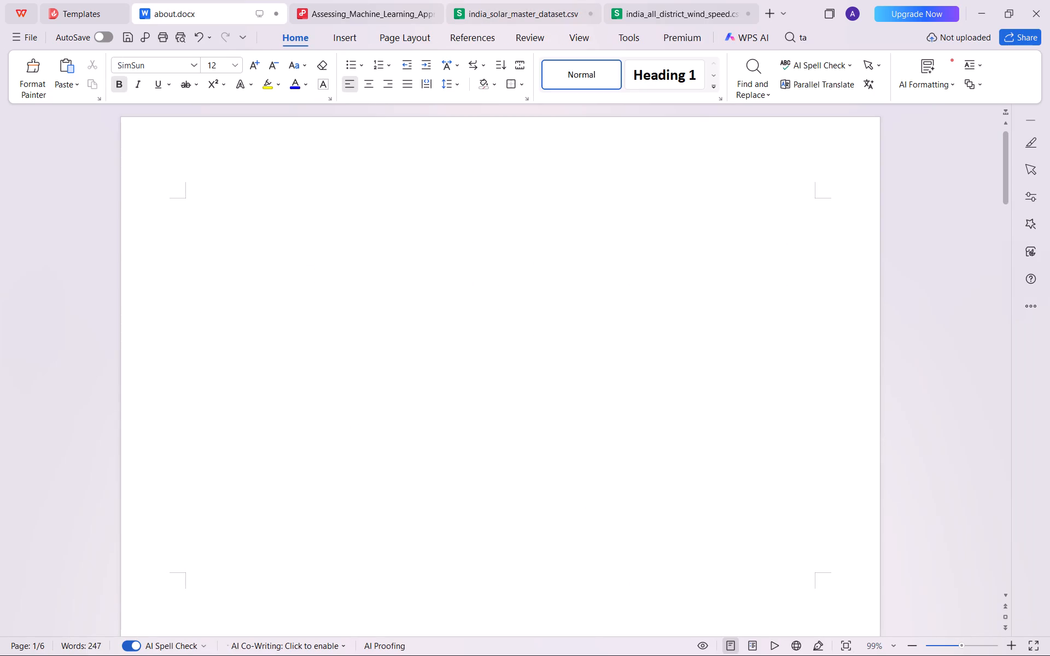
key(ctrl+v)
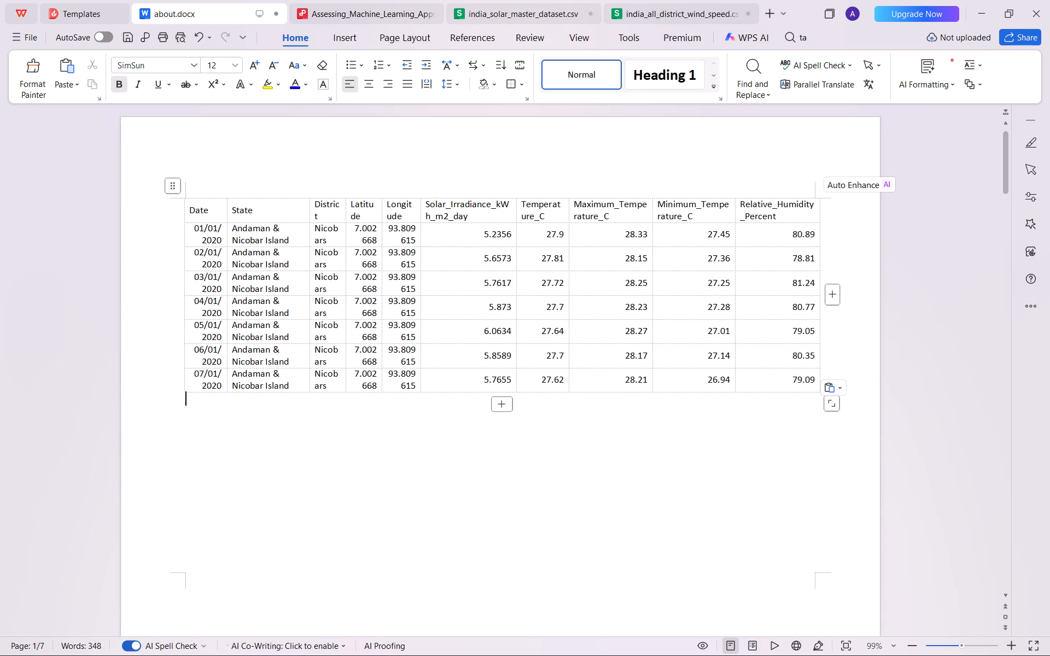
Add a blank line below the pasted weather table on page one.
scroll(451, 473, down, 4)
scroll(678, 453, up, 3)
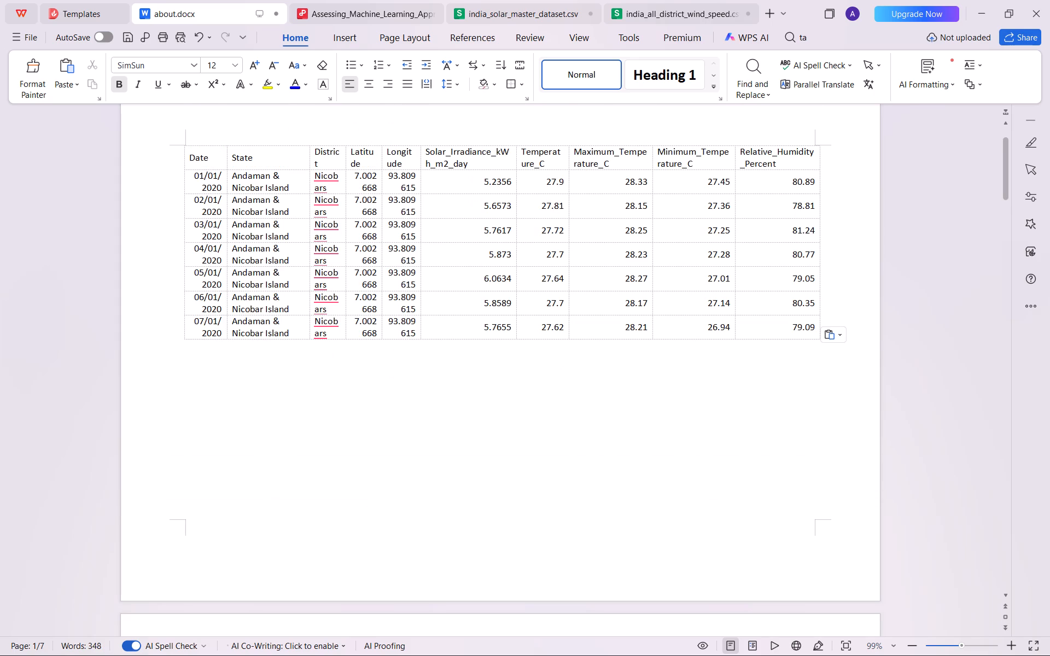
key(Return)
key(Return)
key(BackSpace)
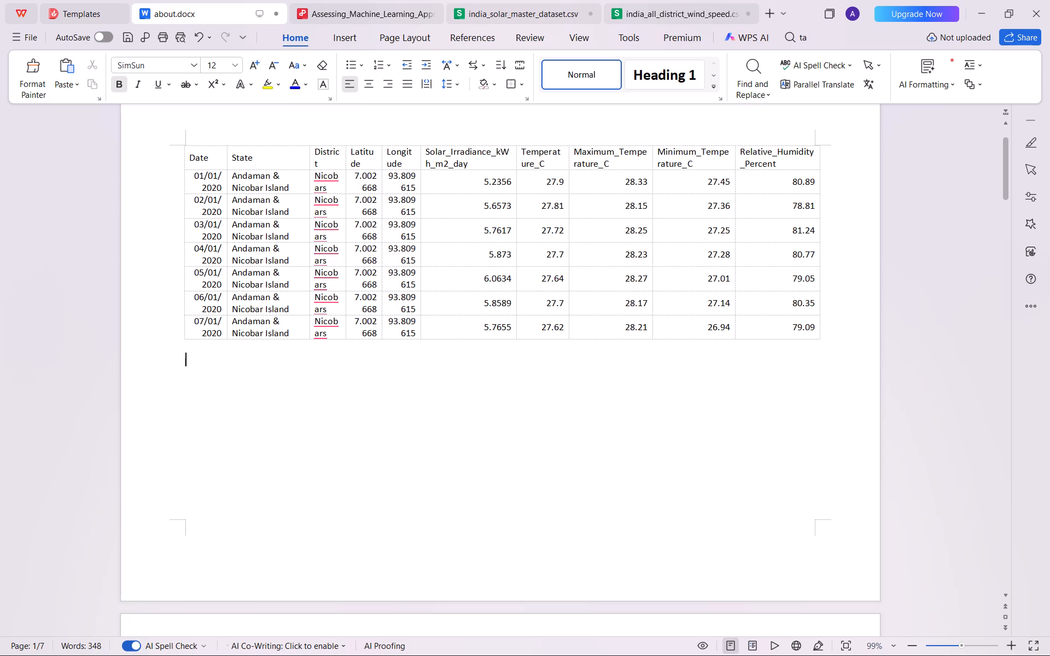
Copy range K1:O8, Rainfall through Estimated PV Generation, from india_solar_master_dataset.csv and paste it below the first table in about.docx.
click(485, 0)
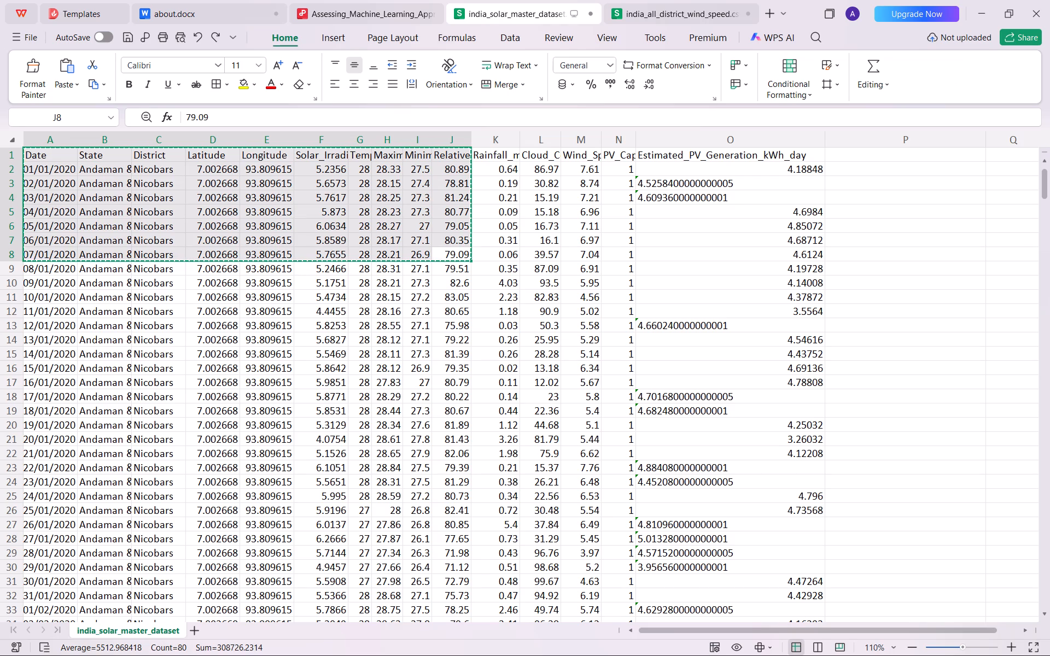
key(Escape)
key(Escape)
key(Escape)
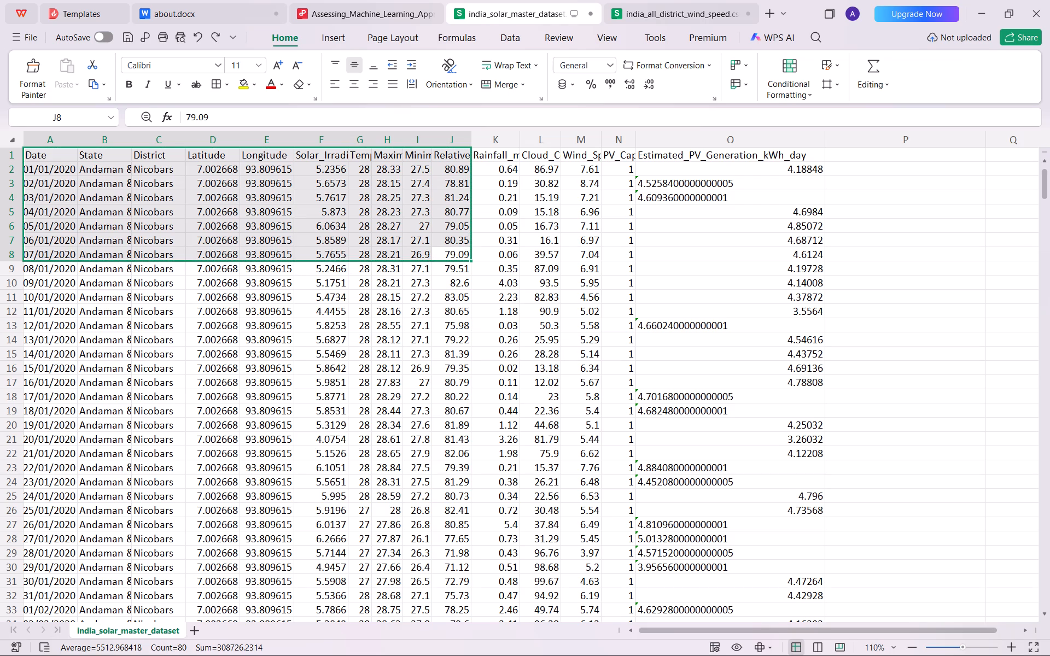
scroll(475, 262, up, 1)
click(475, 262)
click(476, 255)
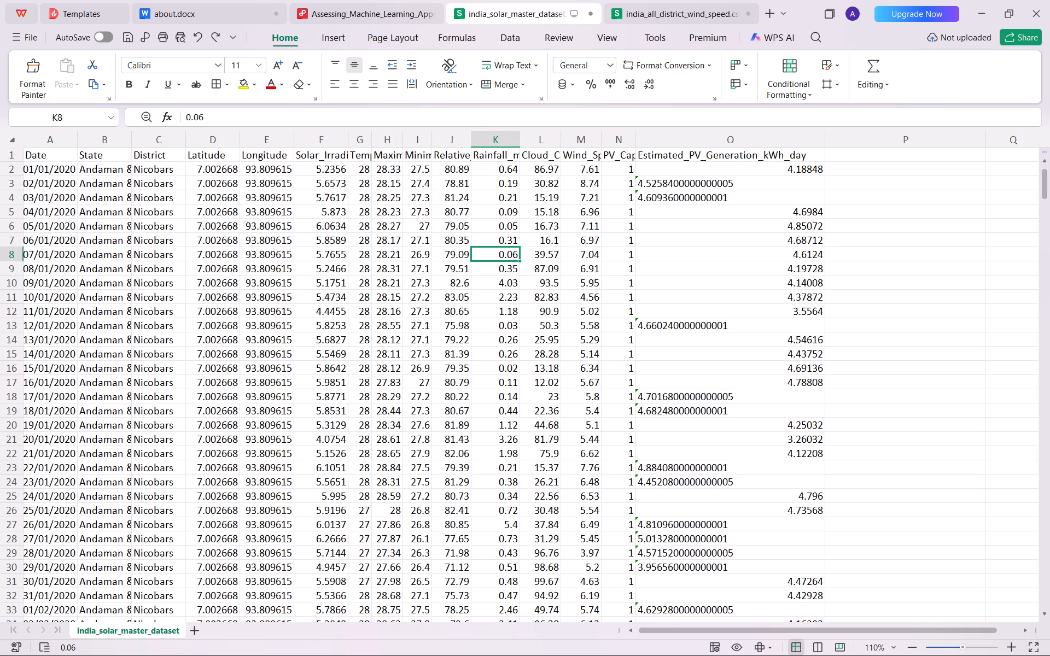
drag(473, 257, 576, 200)
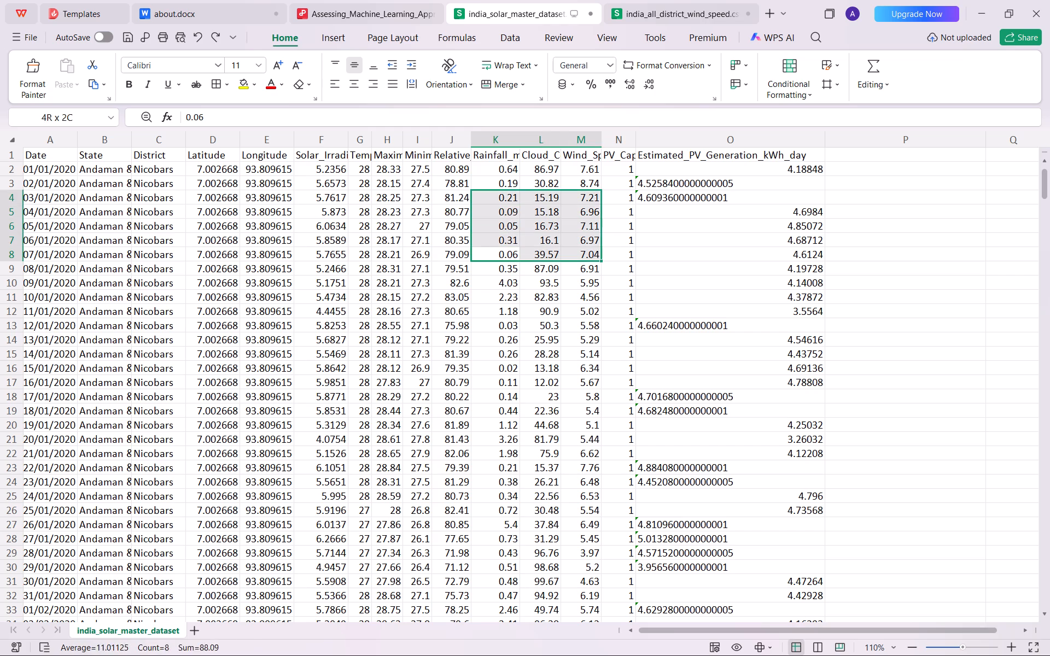
drag(576, 200, 764, 137)
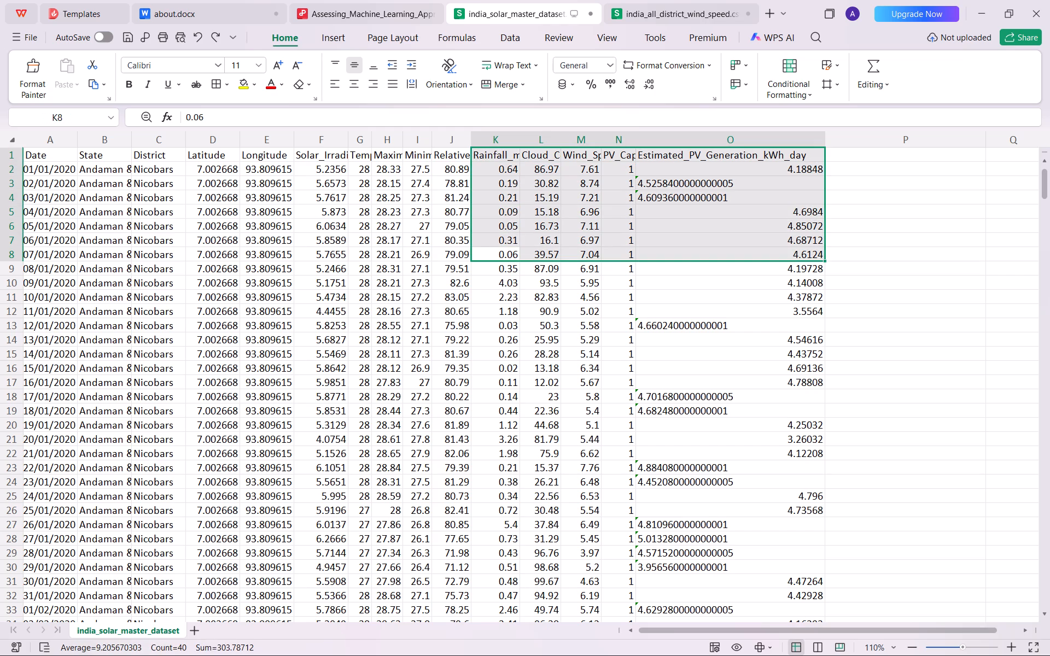
key(ctrl+c)
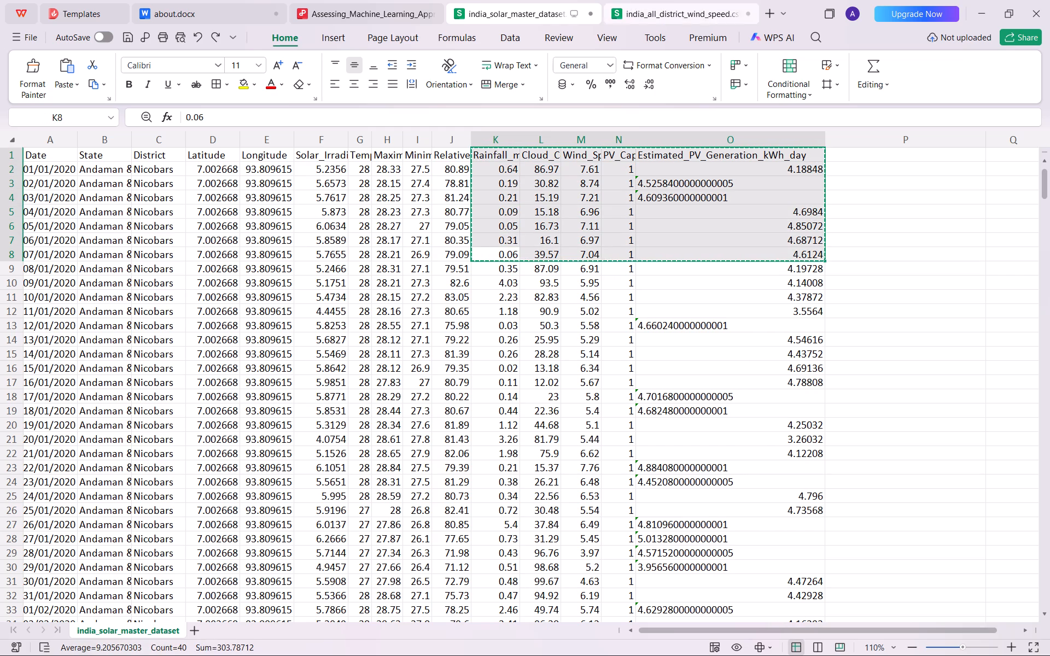
click(209, 0)
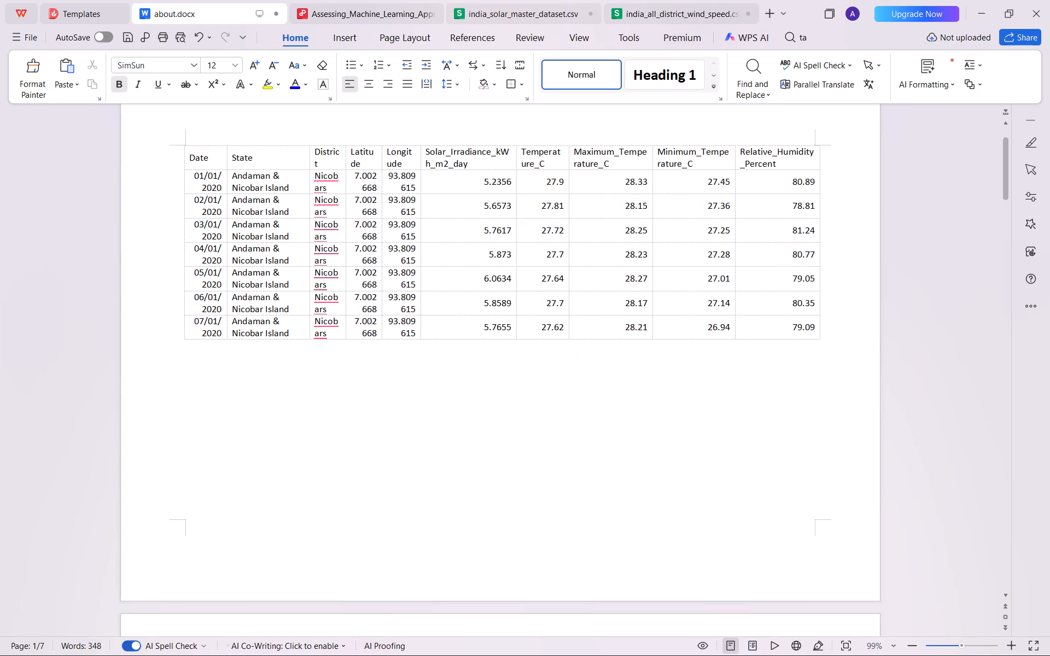
key(ctrl+v)
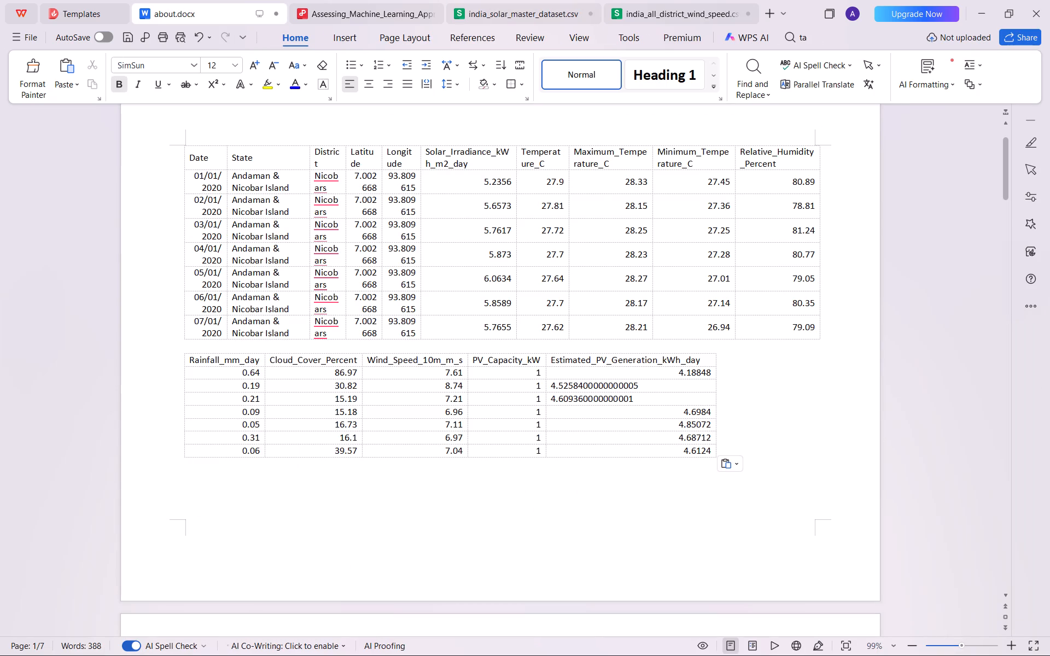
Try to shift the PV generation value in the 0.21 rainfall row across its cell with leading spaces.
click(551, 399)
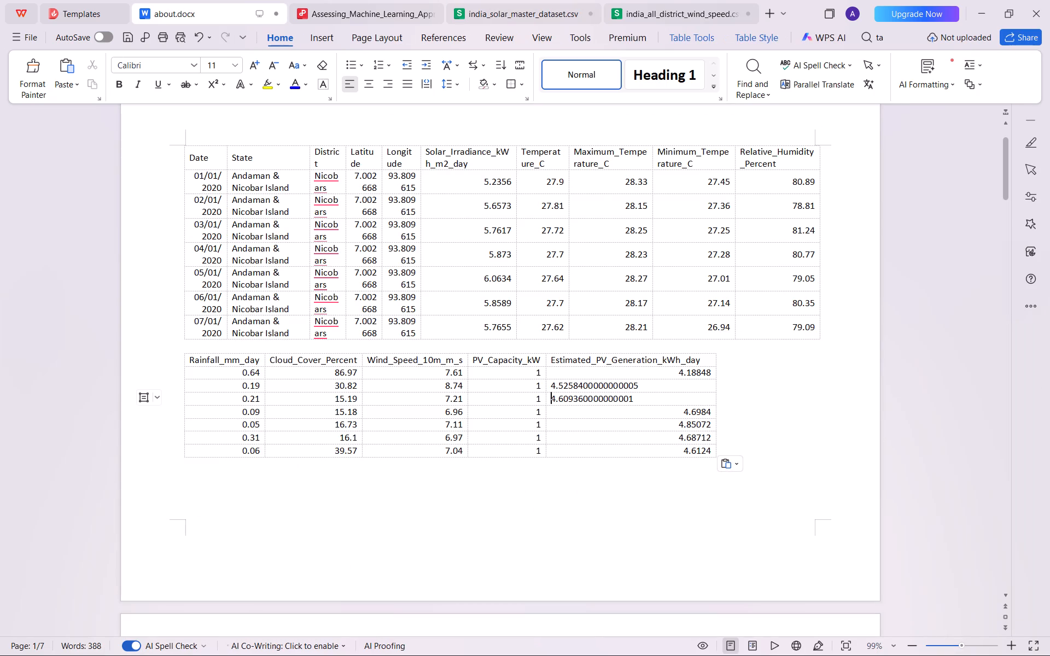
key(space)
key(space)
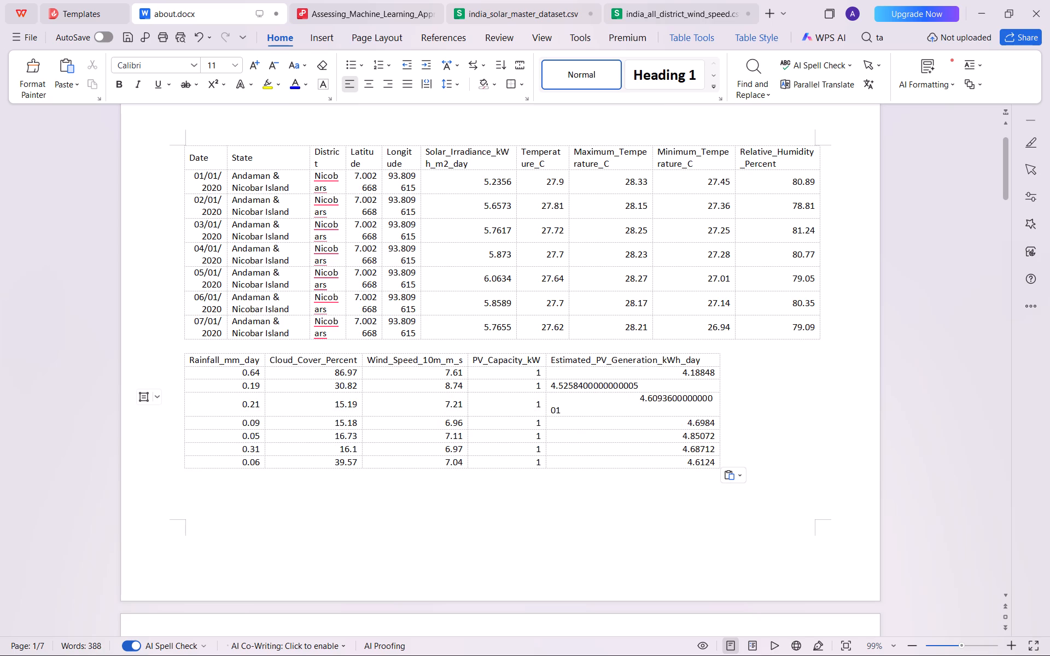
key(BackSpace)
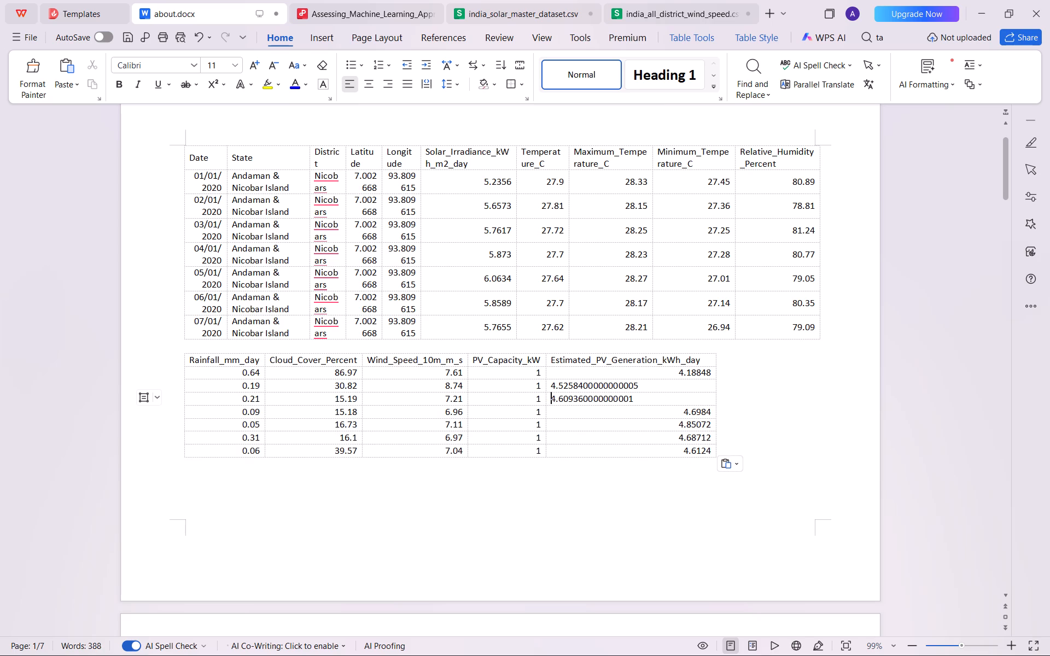
Trim the two overlong Estimated PV Generation values to 4.609360 and 4.525840.
double_click(606, 396)
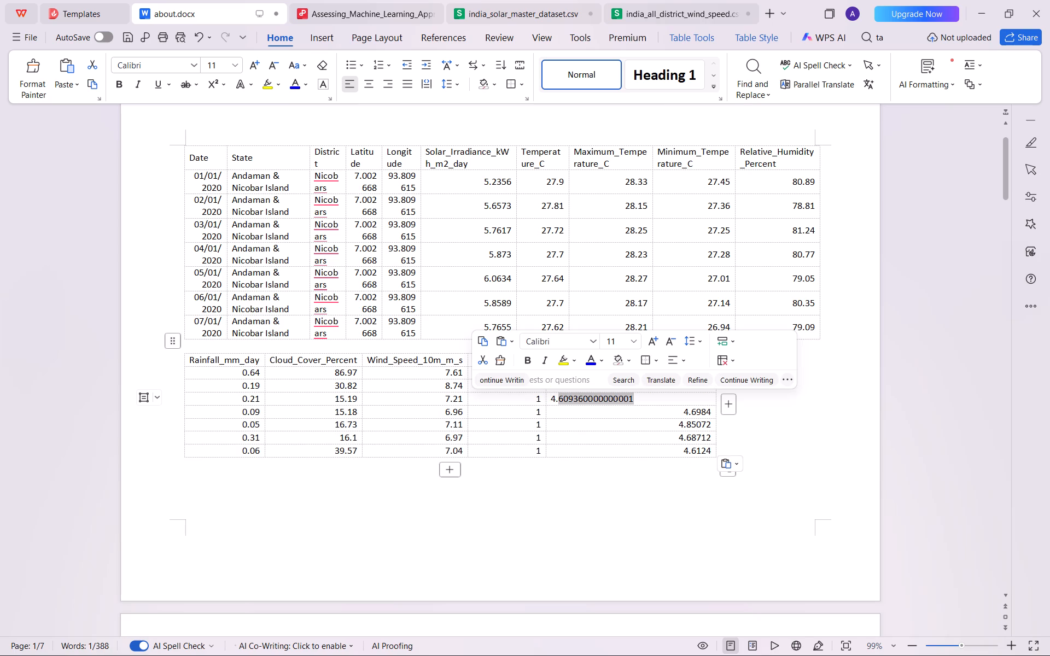
click(615, 398)
drag(640, 401, 588, 395)
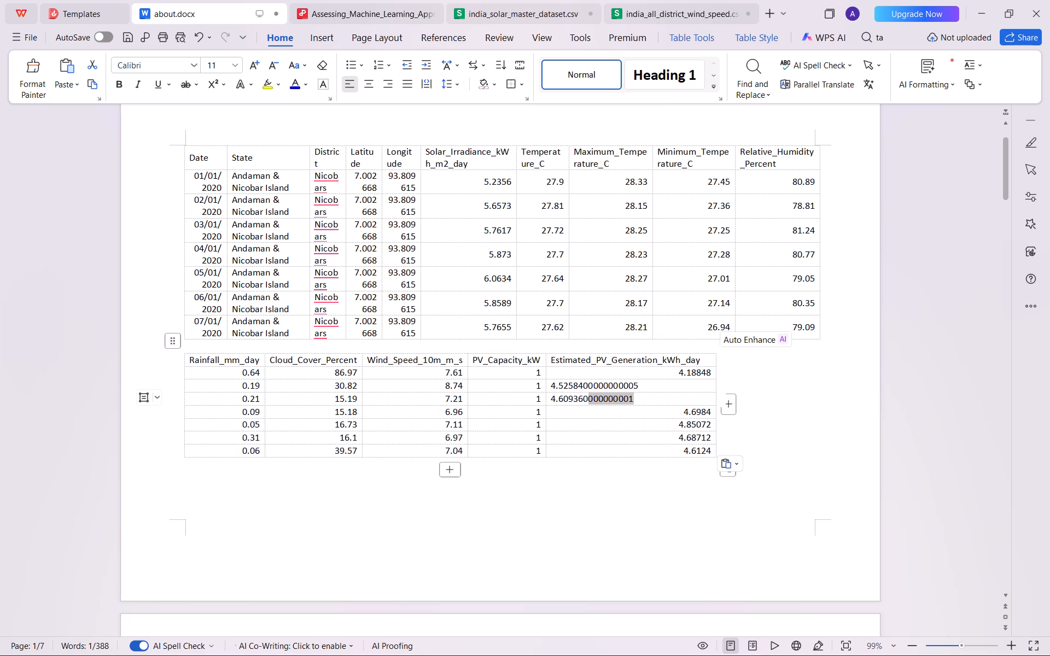
drag(588, 395, 590, 395)
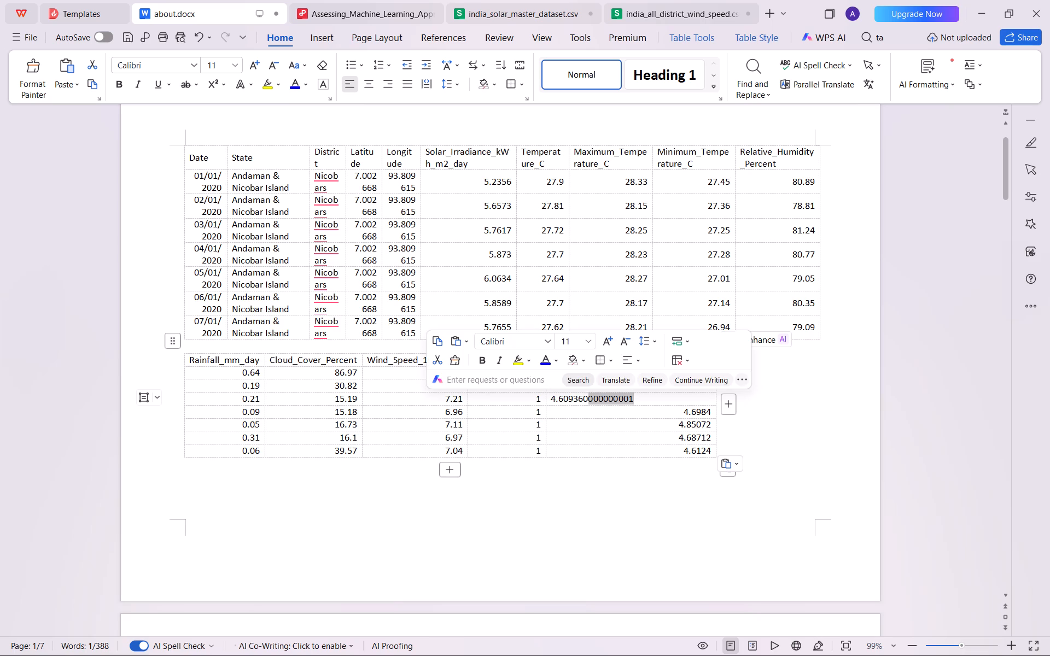
key(BackSpace)
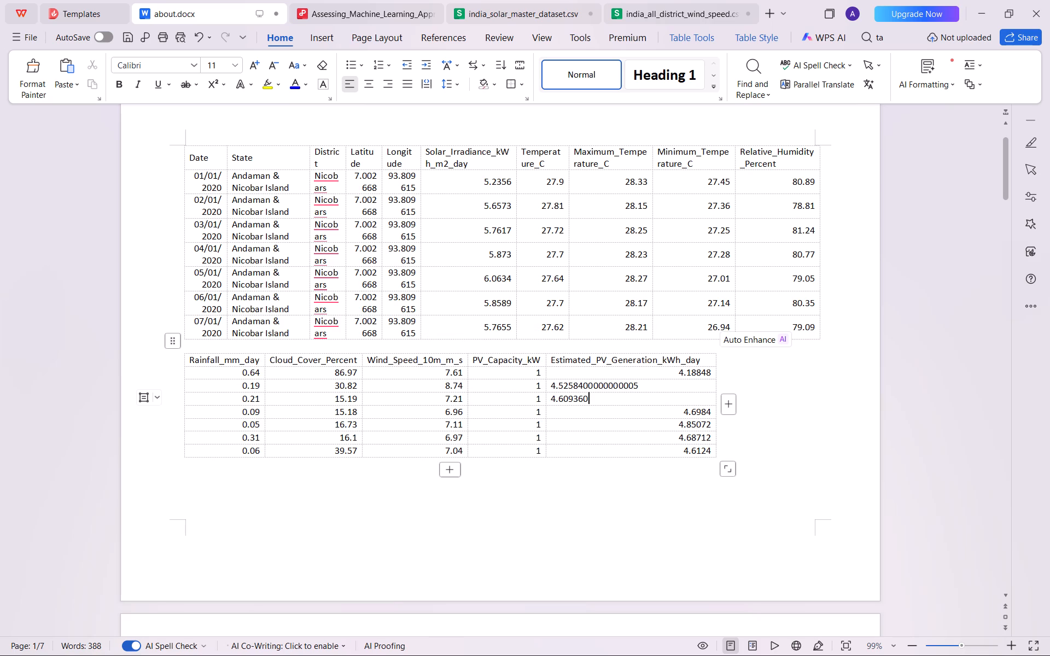
drag(647, 387, 591, 384)
key(BackSpace)
drag(591, 384, 698, 392)
double_click(612, 384)
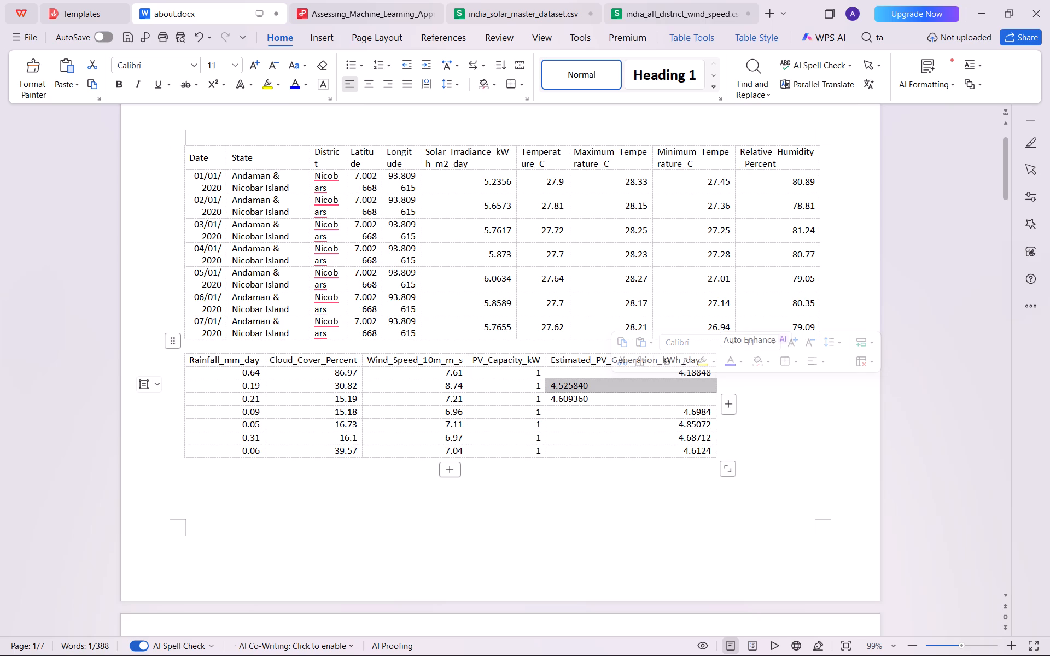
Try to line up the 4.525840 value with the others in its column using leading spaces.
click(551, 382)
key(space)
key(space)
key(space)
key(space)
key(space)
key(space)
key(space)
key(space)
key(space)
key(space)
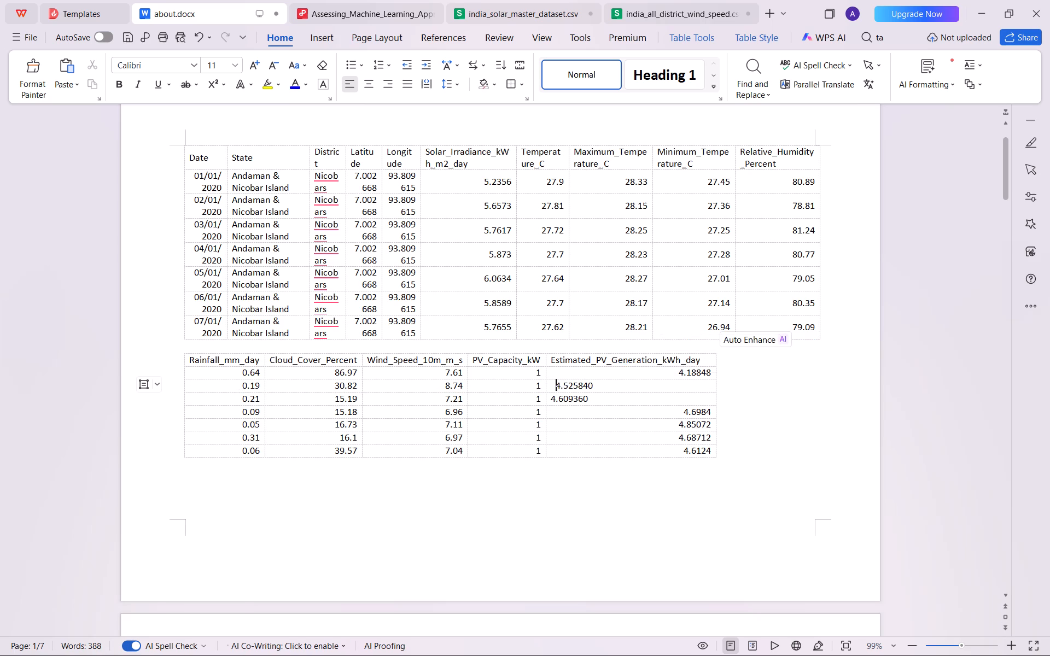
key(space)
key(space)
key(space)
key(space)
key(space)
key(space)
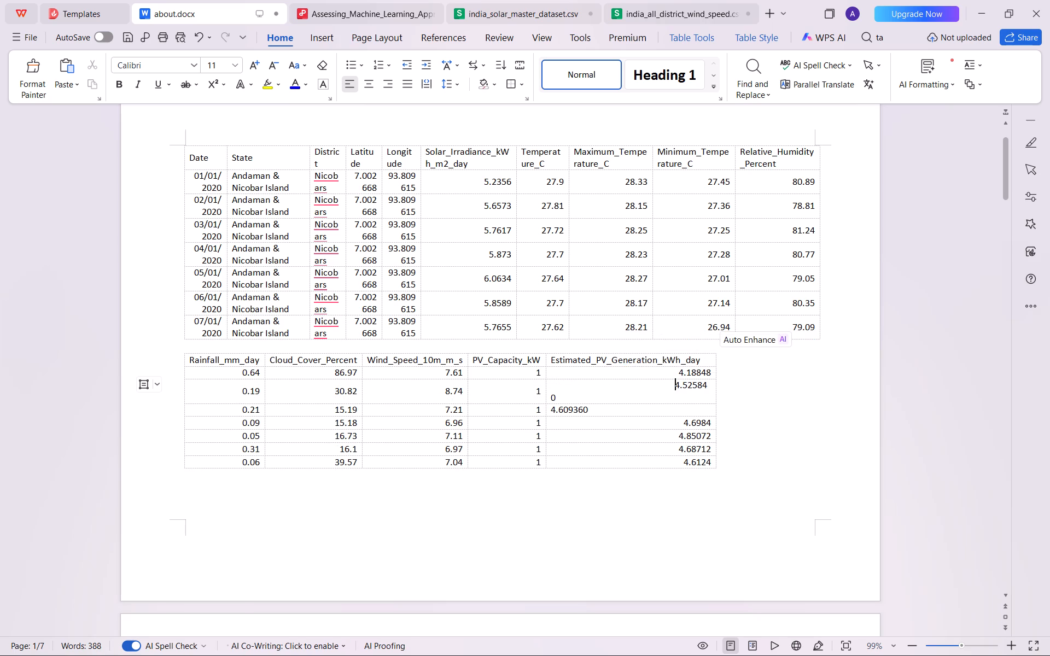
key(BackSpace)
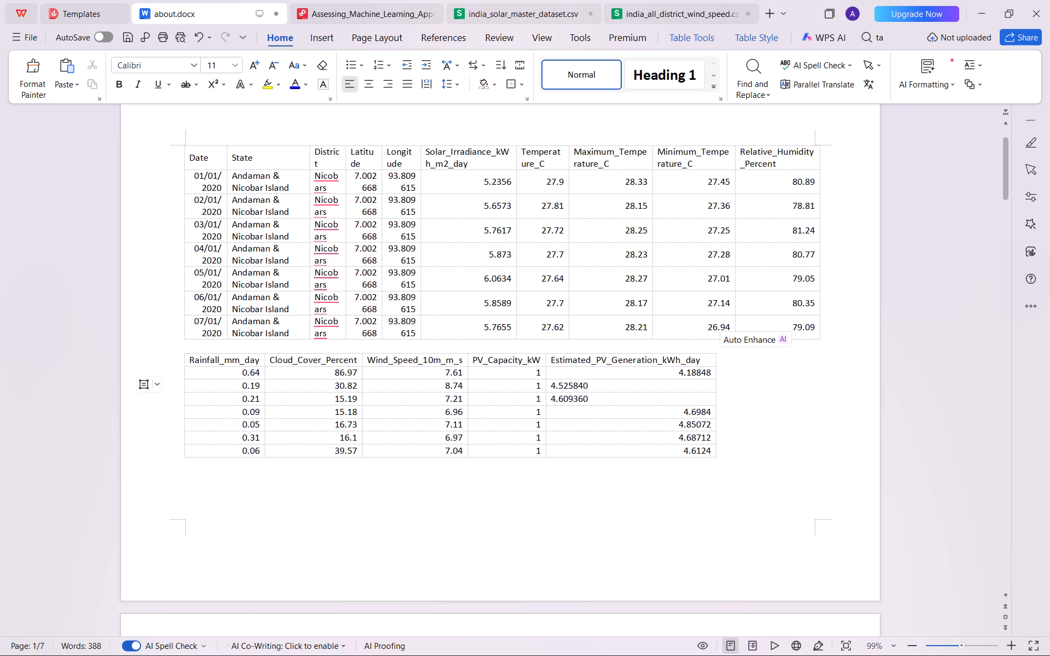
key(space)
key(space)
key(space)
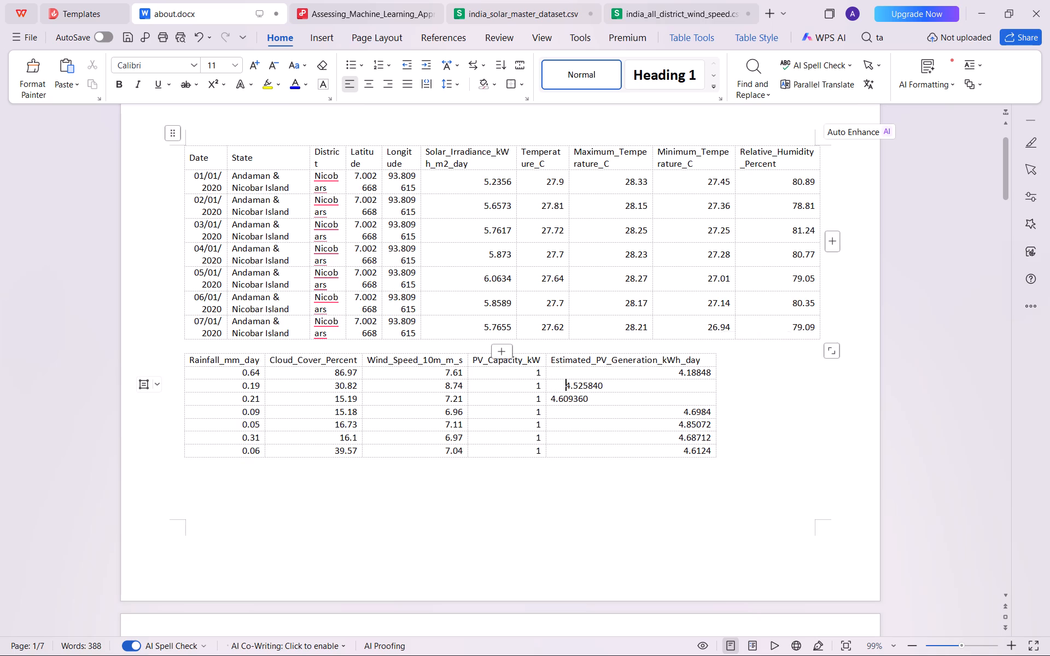
Right-align the 4.525840 and 4.609360 cells in the Estimated PV Generation column, and place the cursor below the tables.
click(386, 85)
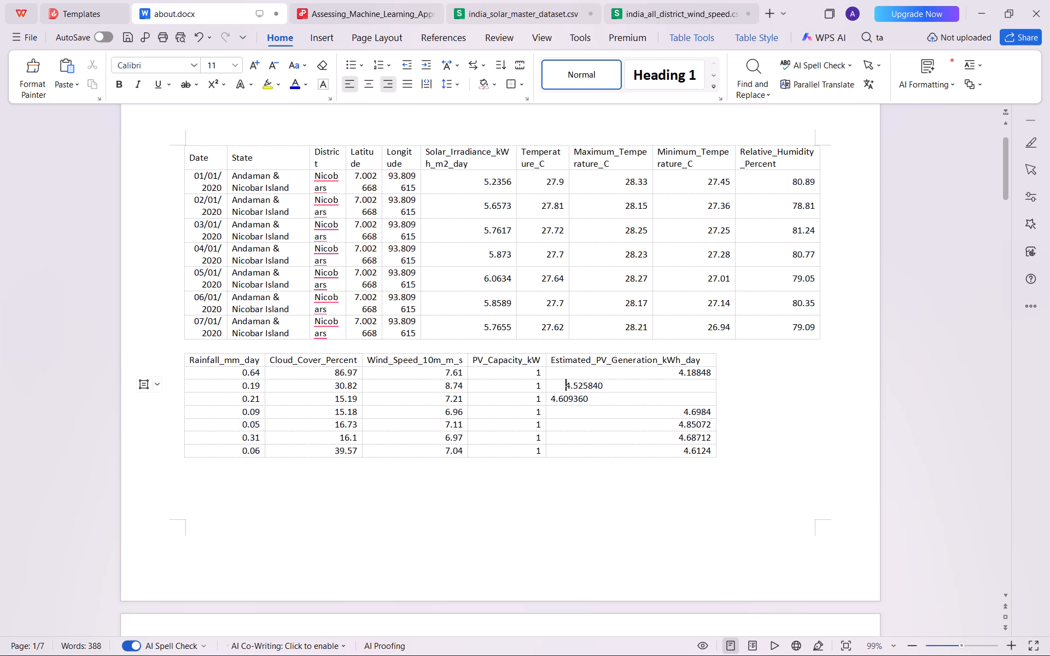
click(550, 399)
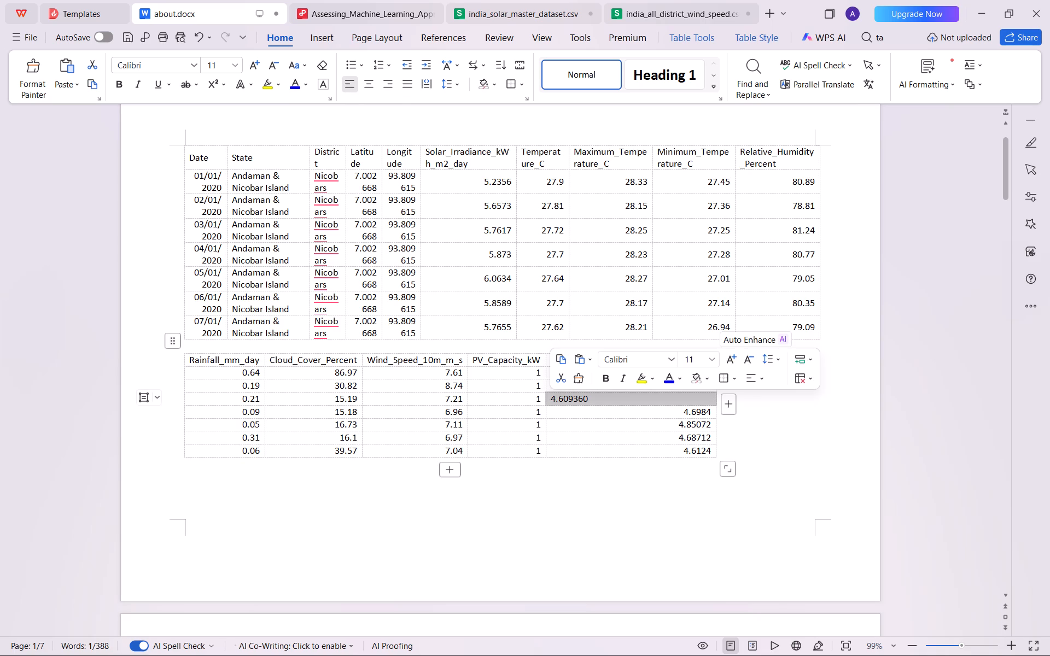
click(552, 399)
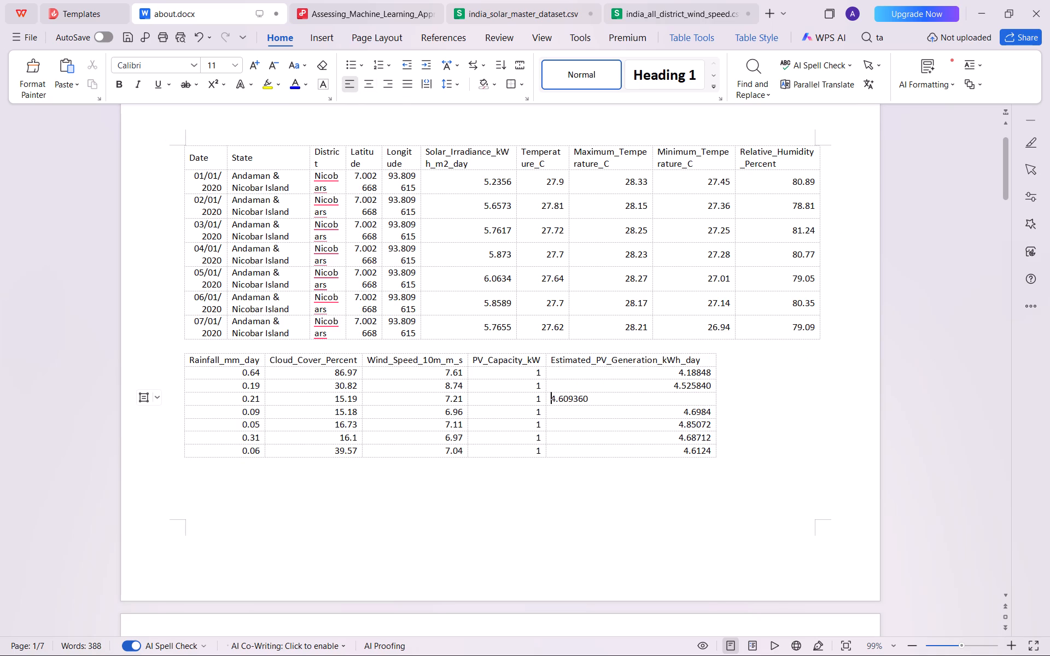
click(387, 84)
click(565, 511)
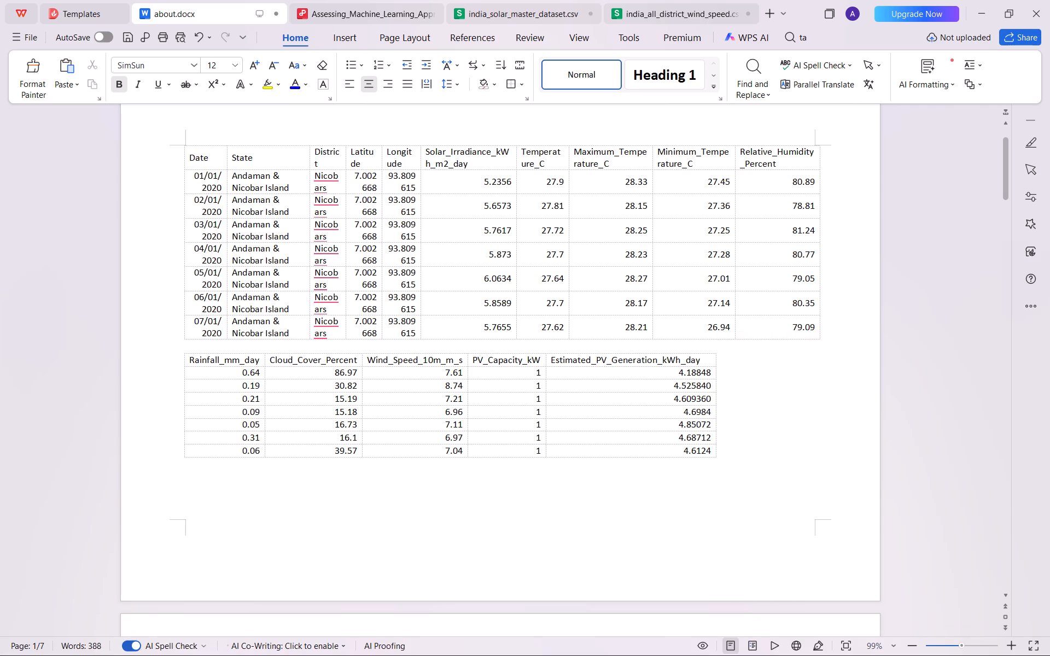
Move the rainfall table rightward so it sits just below the upper table and extends slightly past its right edge.
drag(172, 343, 260, 374)
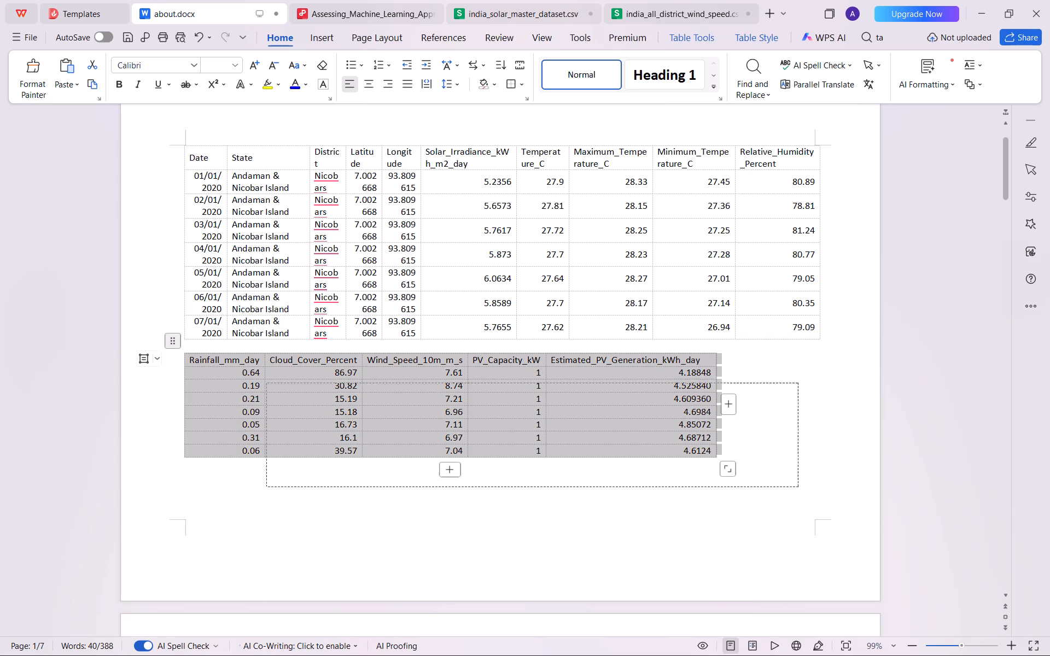
drag(260, 374, 261, 374)
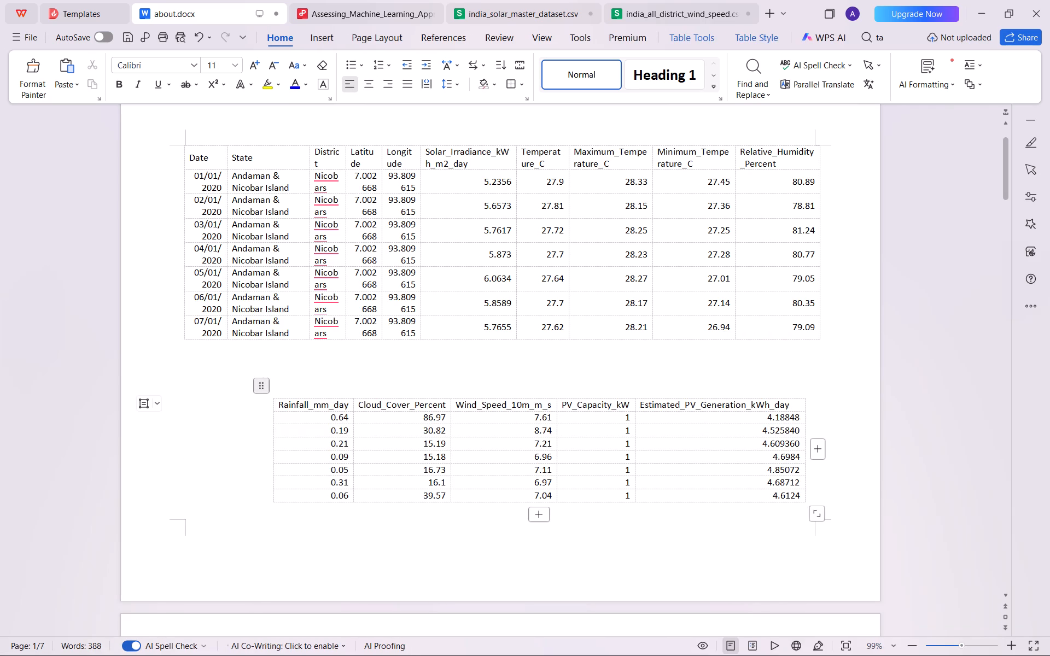
drag(261, 388, 297, 360)
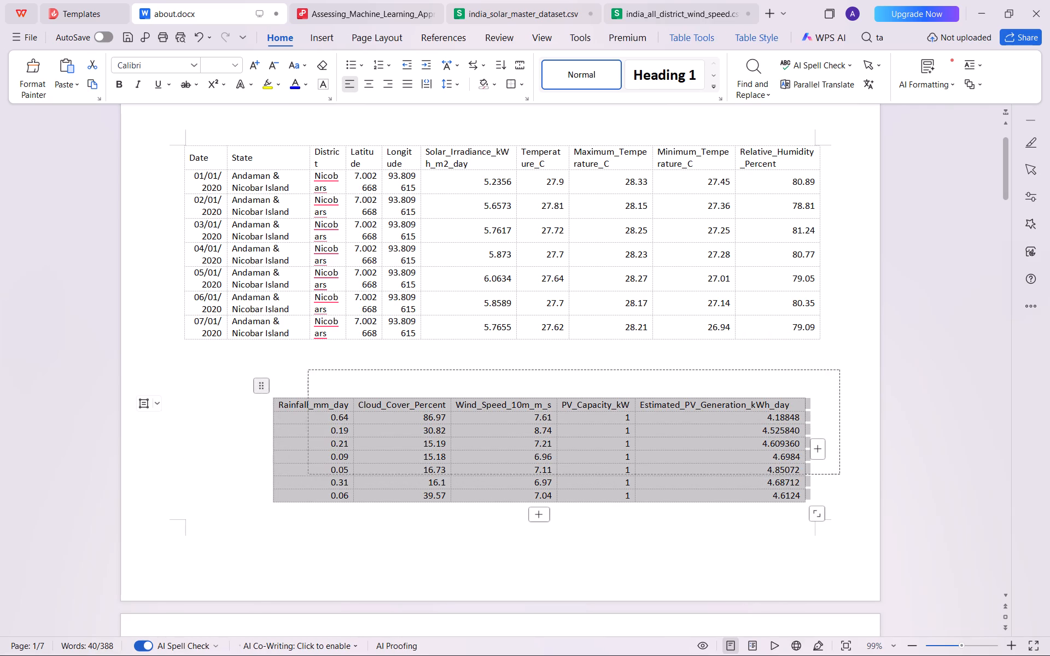
drag(297, 360, 319, 347)
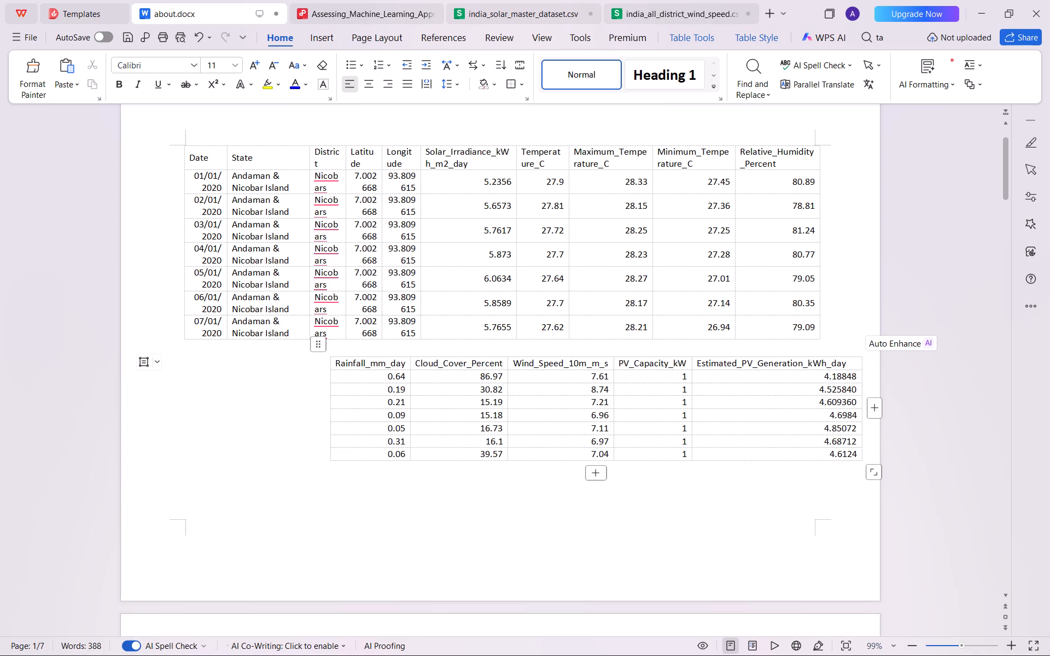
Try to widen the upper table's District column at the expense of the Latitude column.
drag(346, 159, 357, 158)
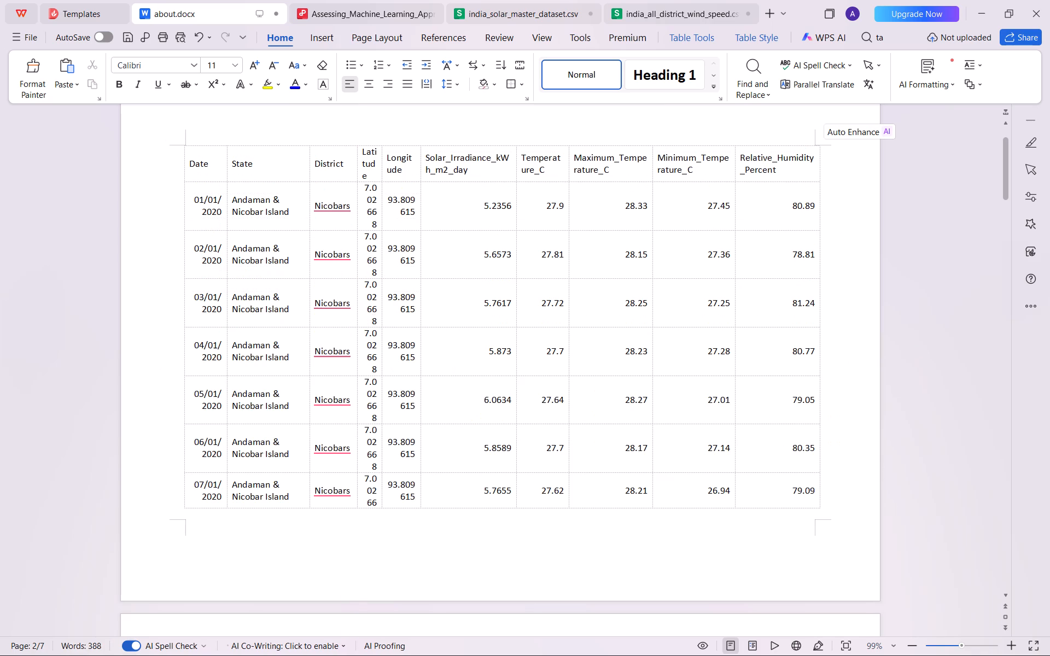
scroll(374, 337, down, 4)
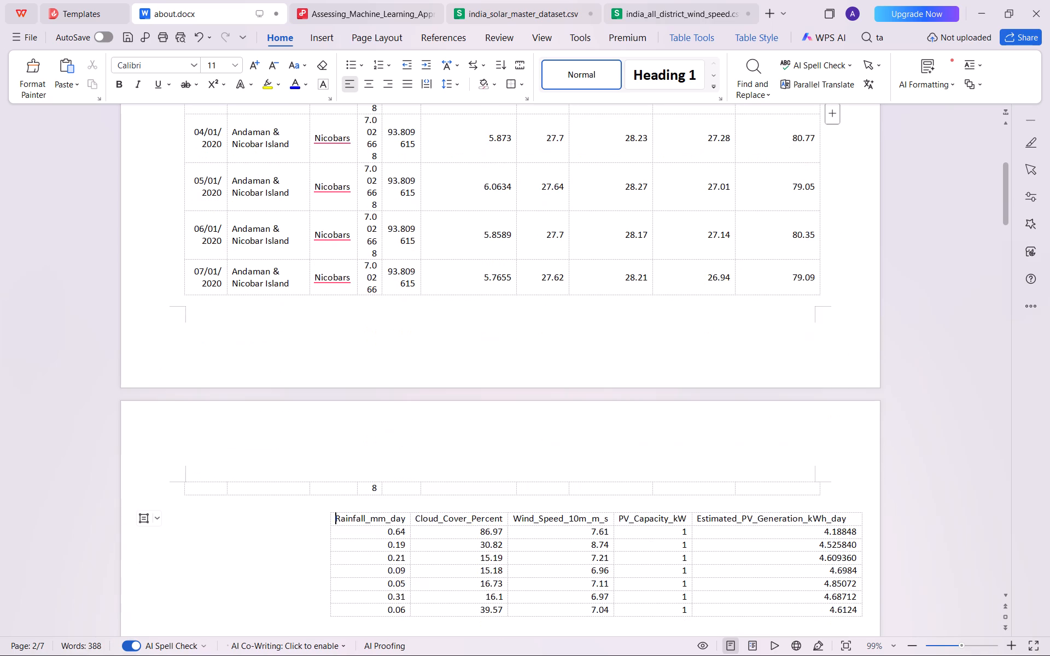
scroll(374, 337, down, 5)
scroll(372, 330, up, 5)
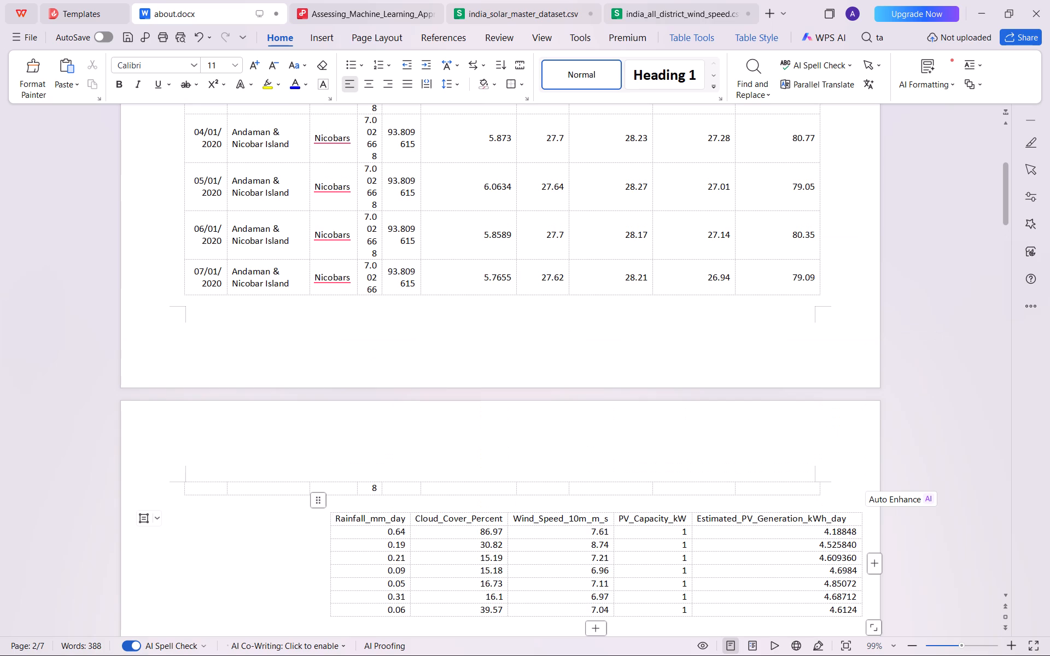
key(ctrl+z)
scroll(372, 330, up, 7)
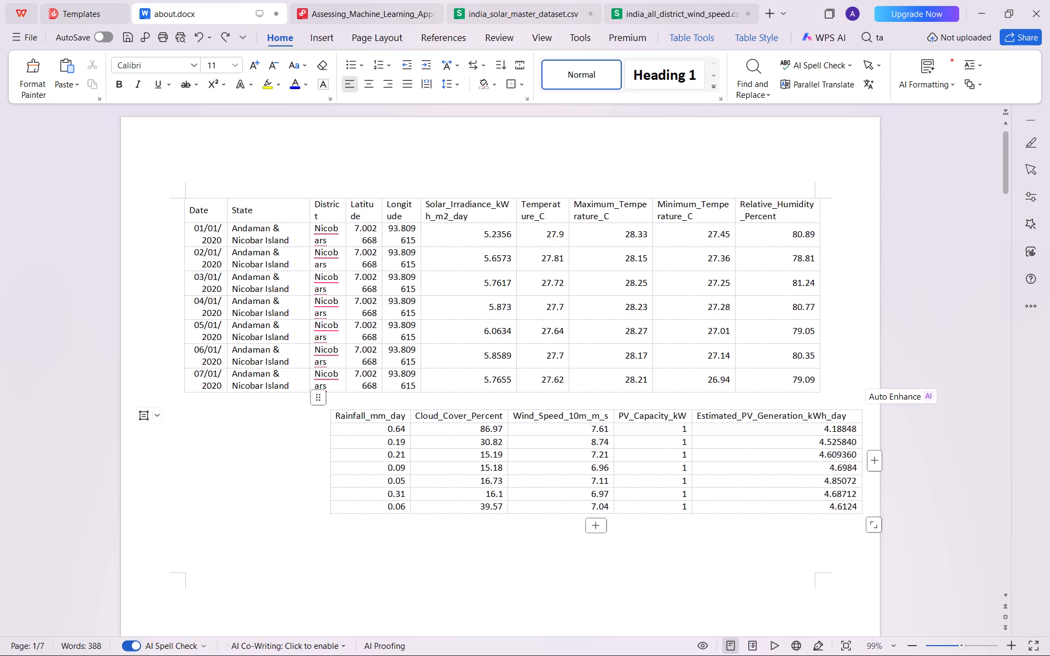
Extend the upper table's left edge outward into the page's left margin.
drag(185, 212, 172, 213)
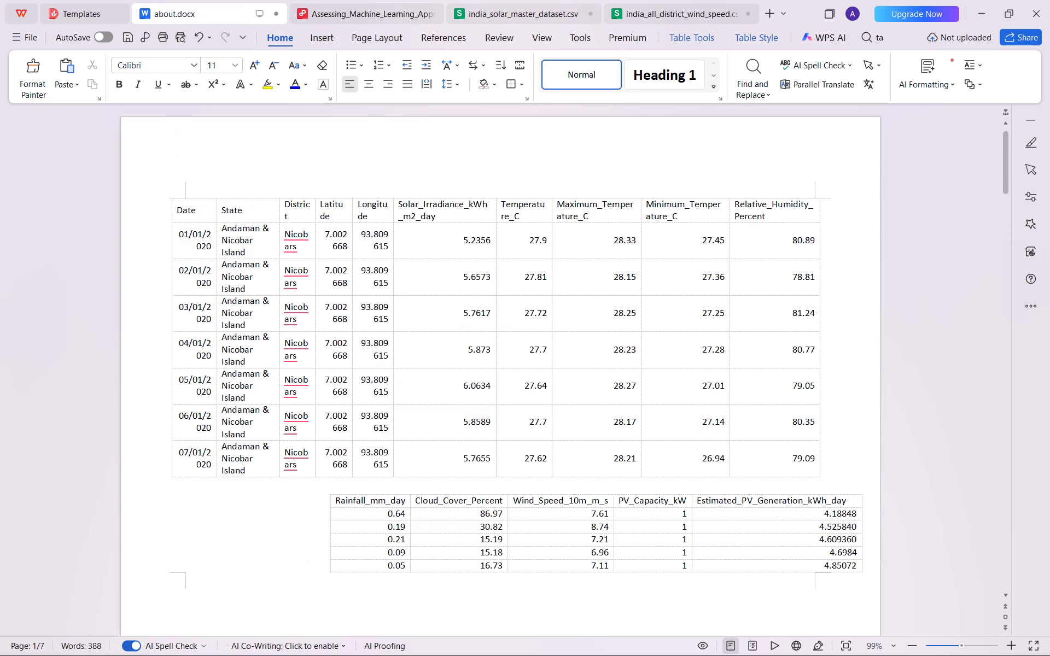
drag(172, 213, 161, 214)
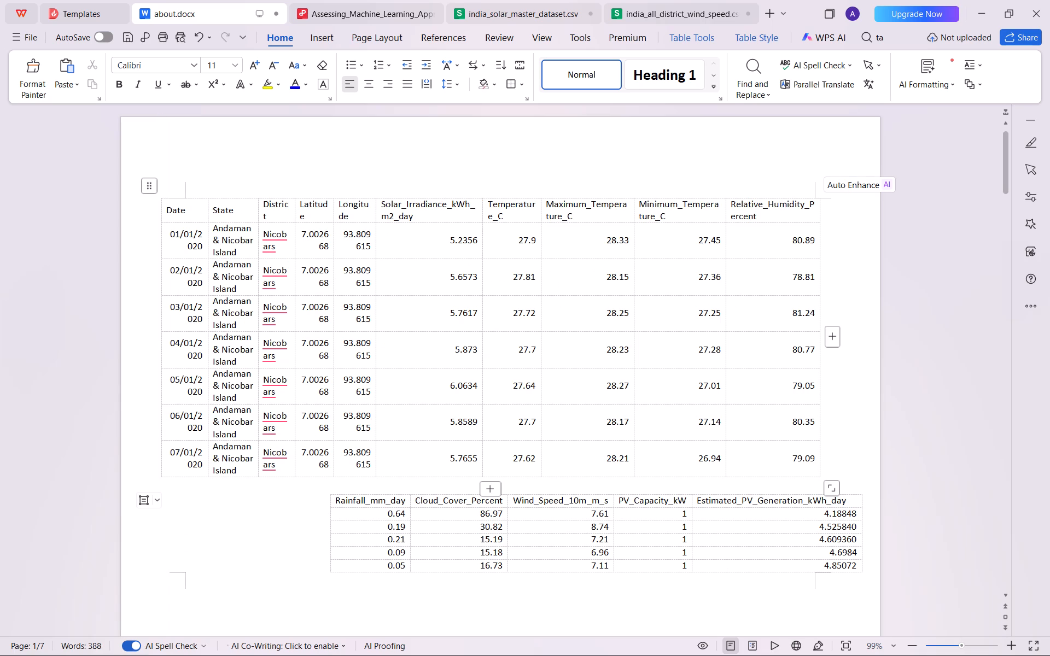
Shift the column borders from Longitude through Relative_Humidity_Percent rightward, widening Longitude so its values fit on one line.
drag(633, 208, 656, 214)
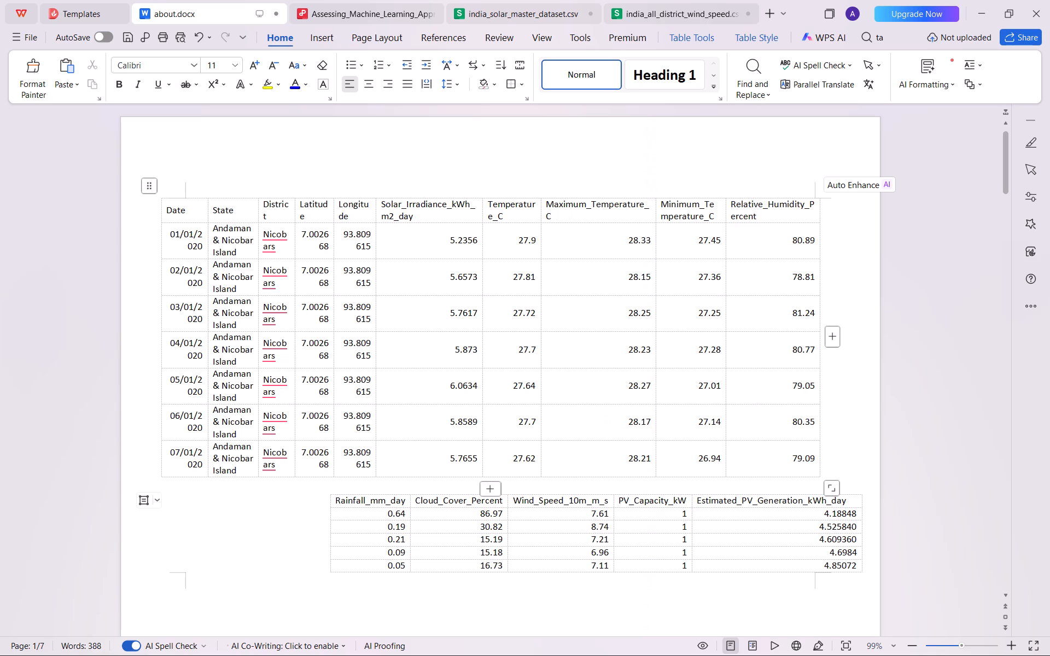
drag(541, 208, 568, 212)
drag(568, 212, 581, 213)
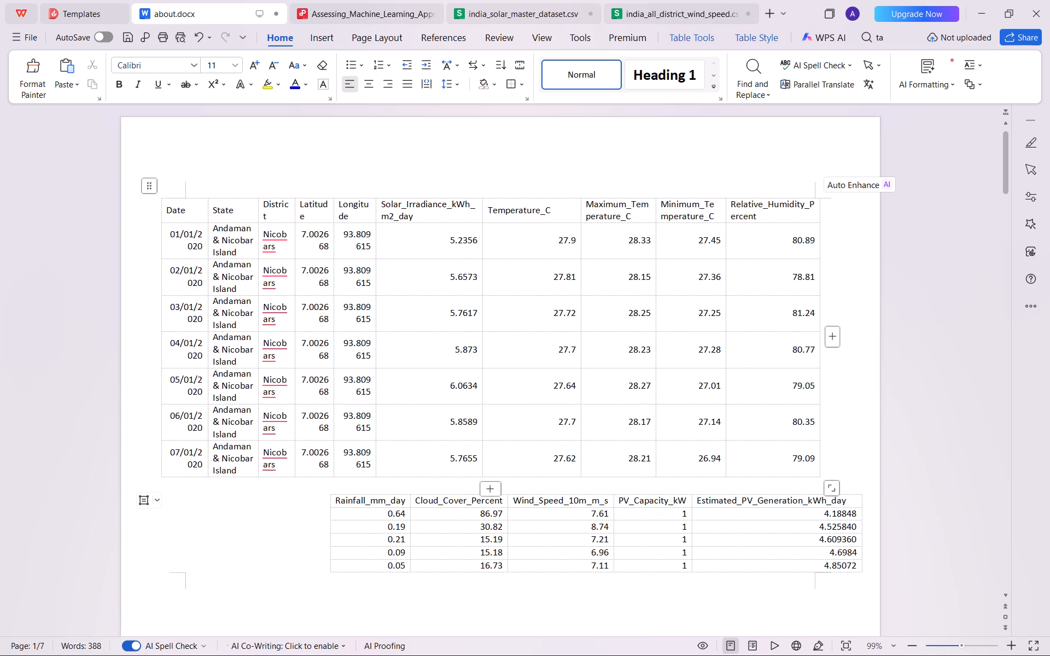
drag(483, 212, 510, 220)
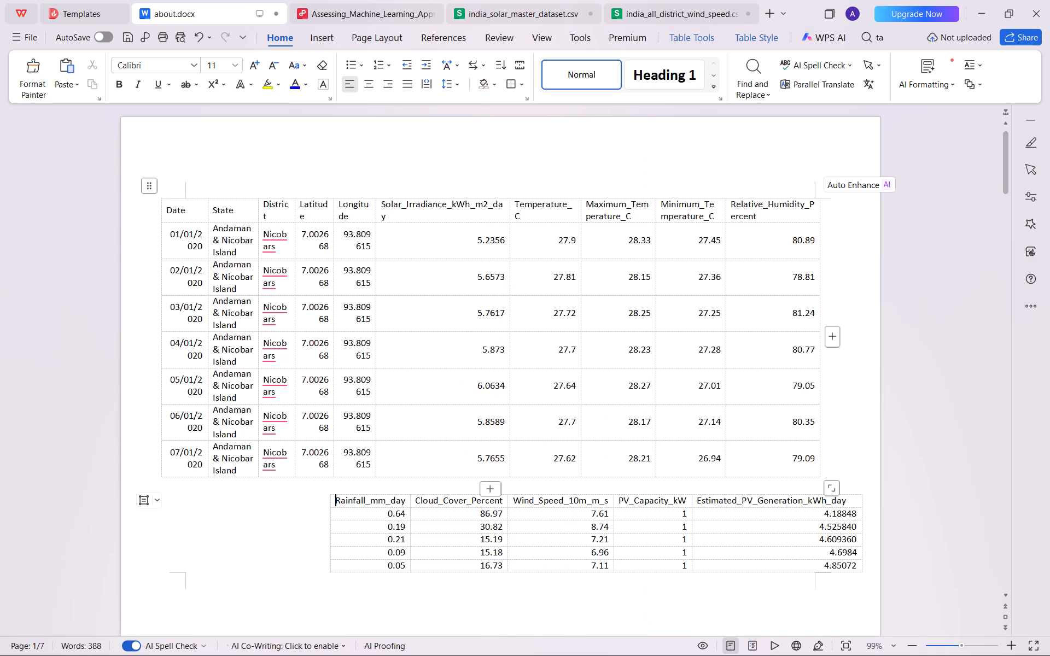
drag(375, 208, 414, 216)
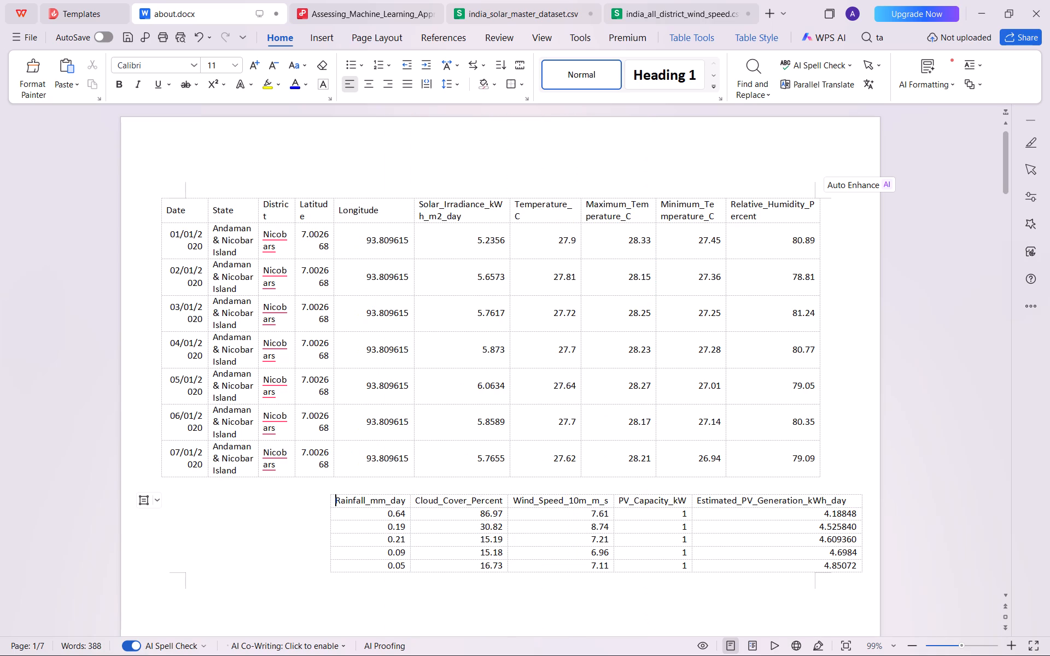
click(415, 214)
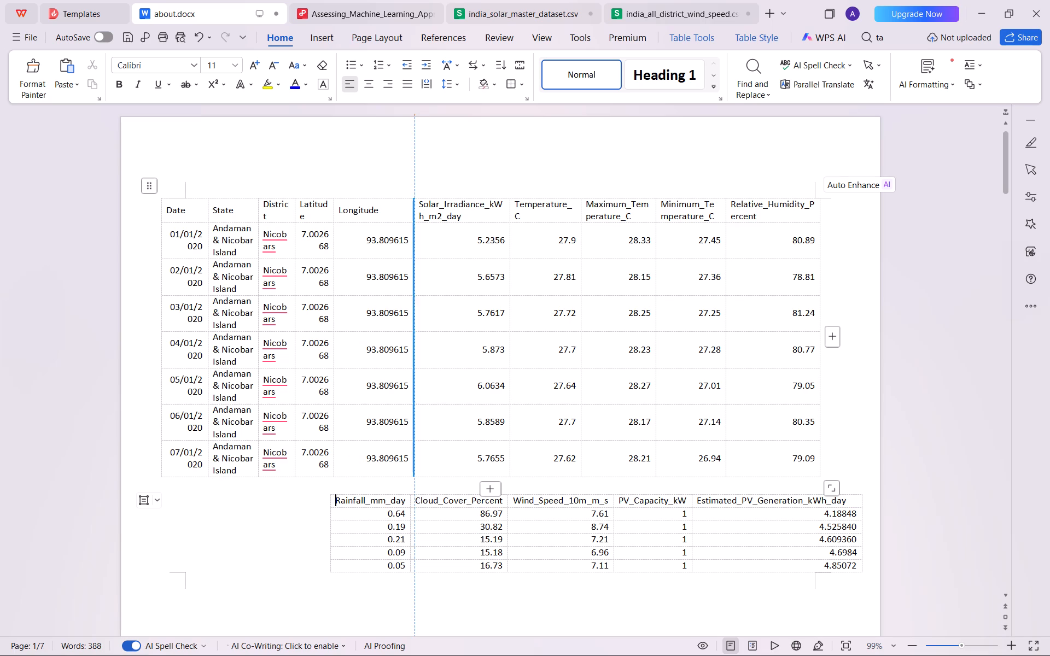
drag(413, 214, 406, 215)
click(406, 215)
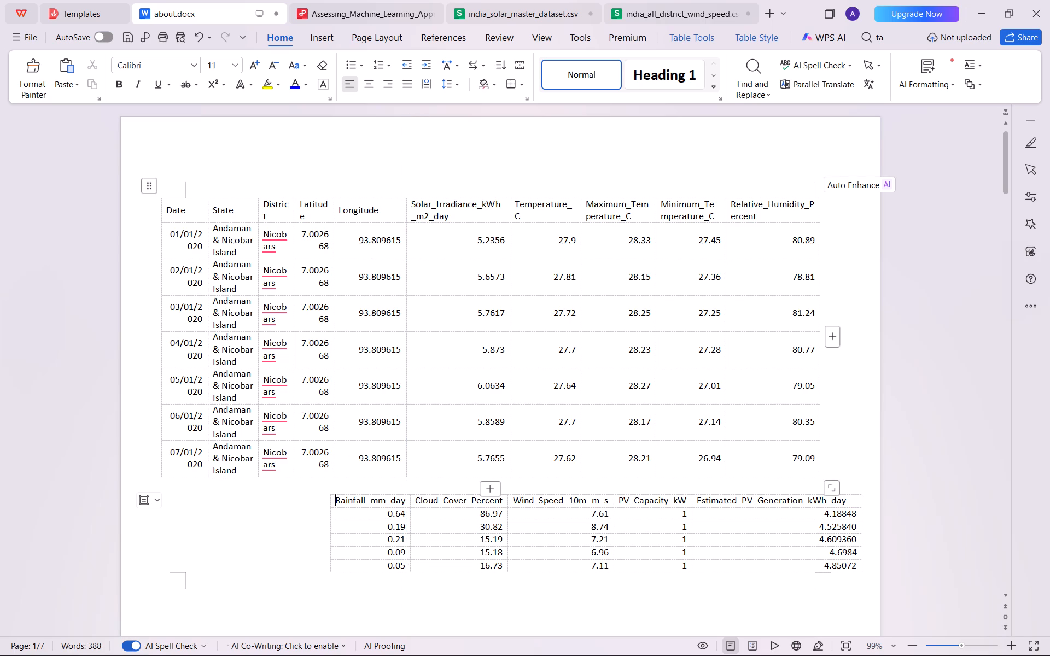
click(335, 214)
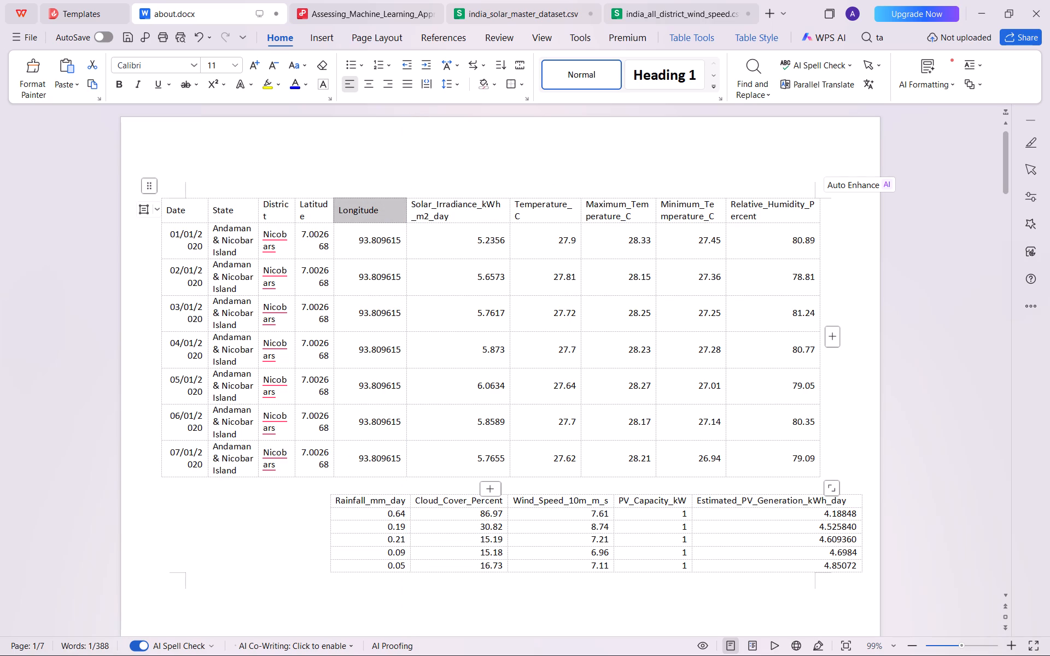
click(728, 178)
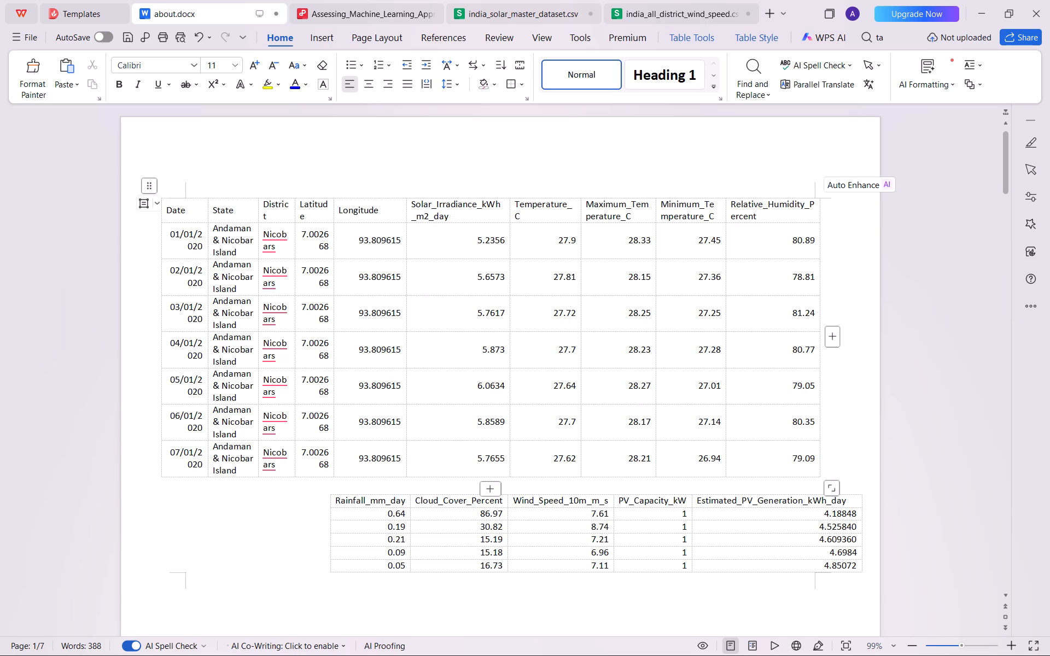
drag(726, 210, 737, 210)
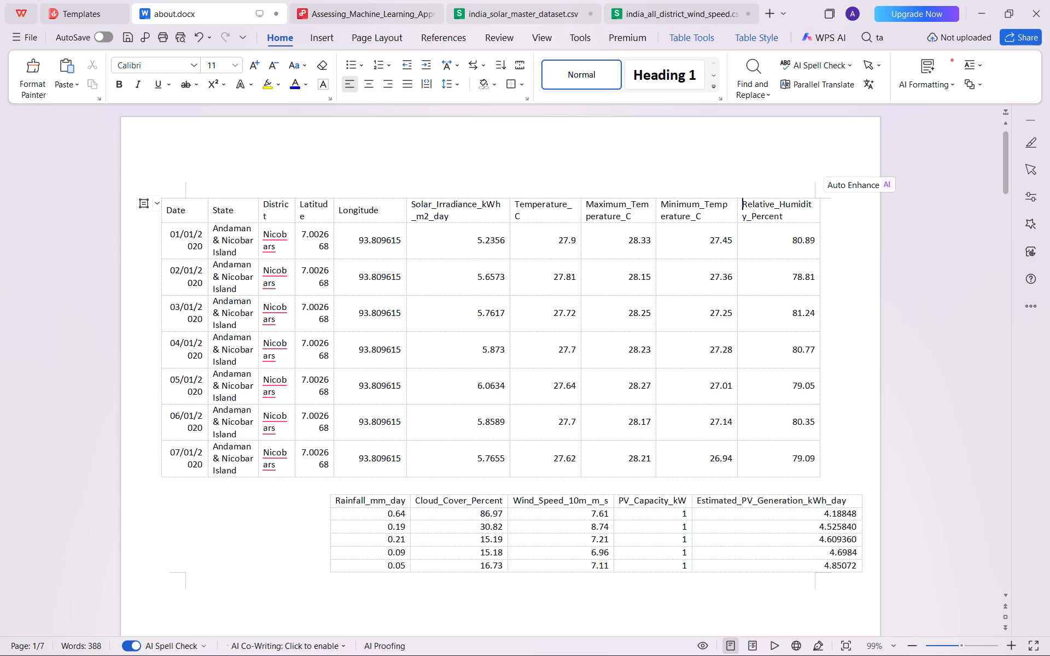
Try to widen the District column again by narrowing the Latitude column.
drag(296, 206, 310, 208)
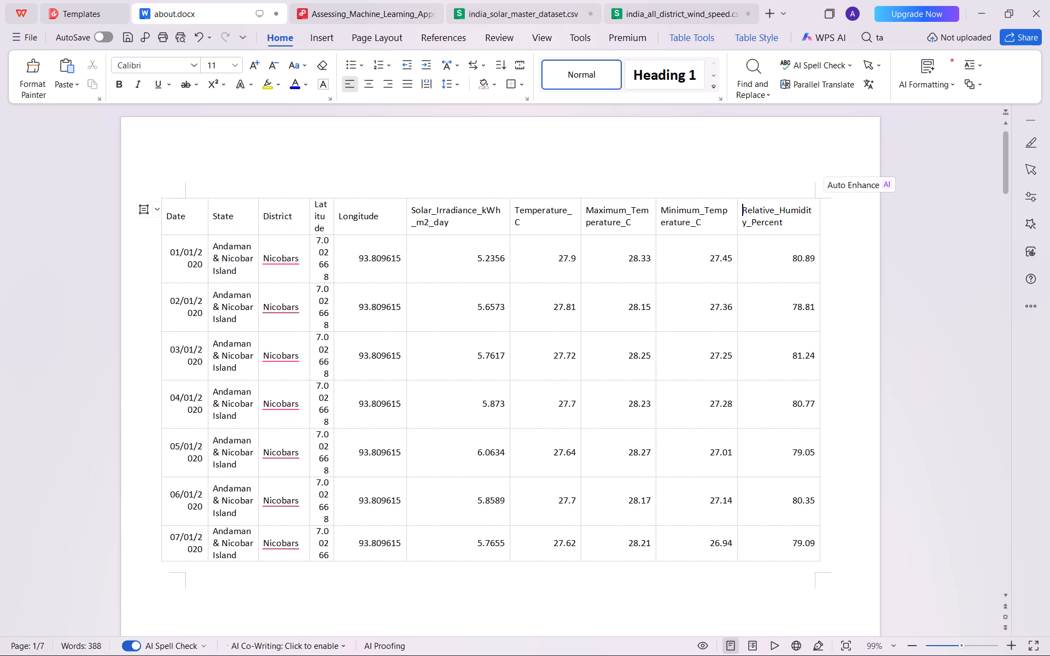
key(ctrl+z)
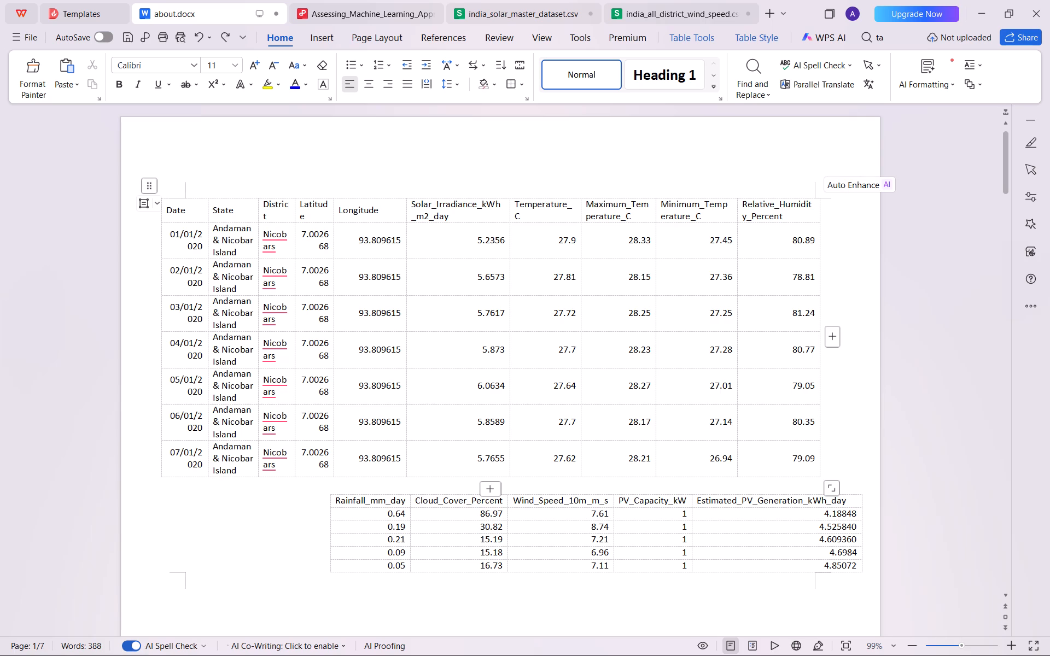
Extend the upper table's right edge outward into the page's right margin, widening the Relative_Humidity_Percent column.
drag(819, 208, 827, 209)
drag(827, 209, 836, 212)
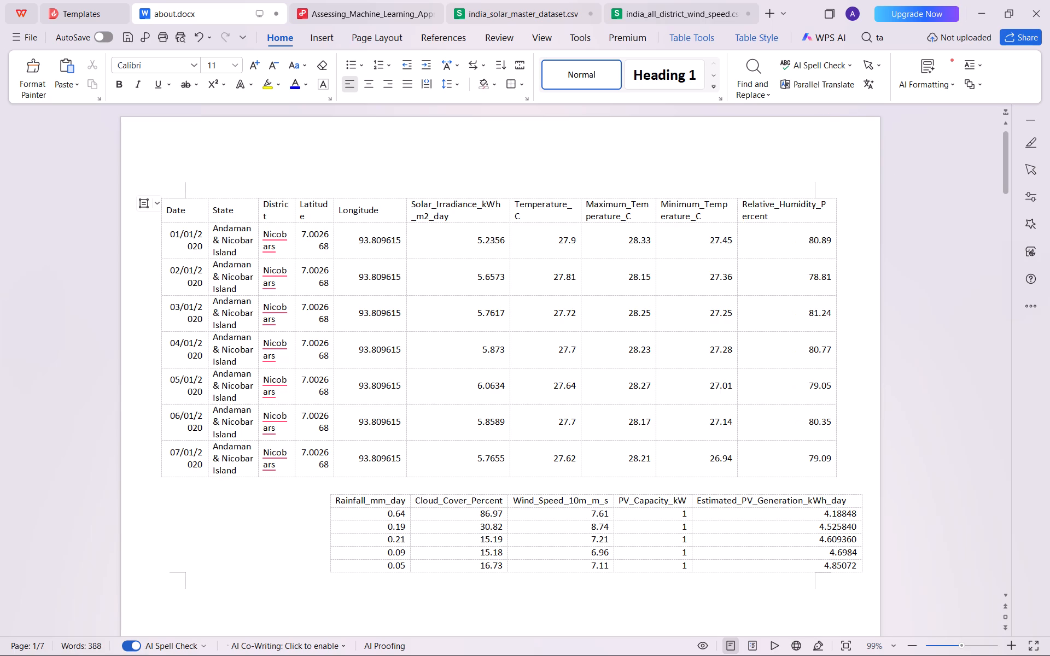
drag(836, 212, 846, 213)
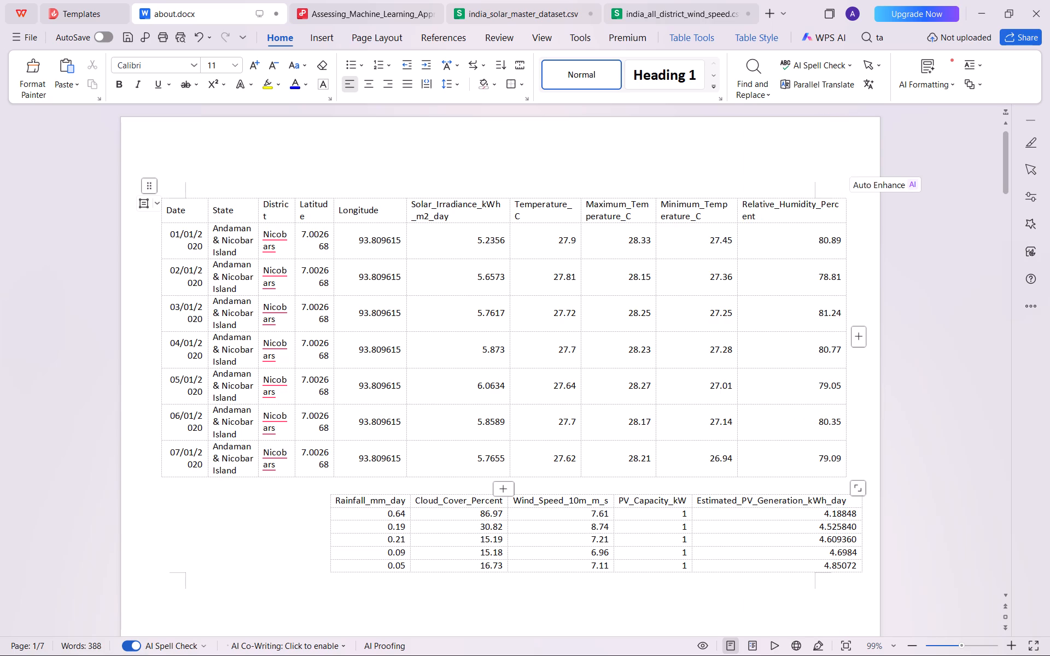
Shift the borders between the humidity, temperature, solar irradiance and Longitude columns rightward, making spare width in the Longitude column.
drag(738, 211, 767, 210)
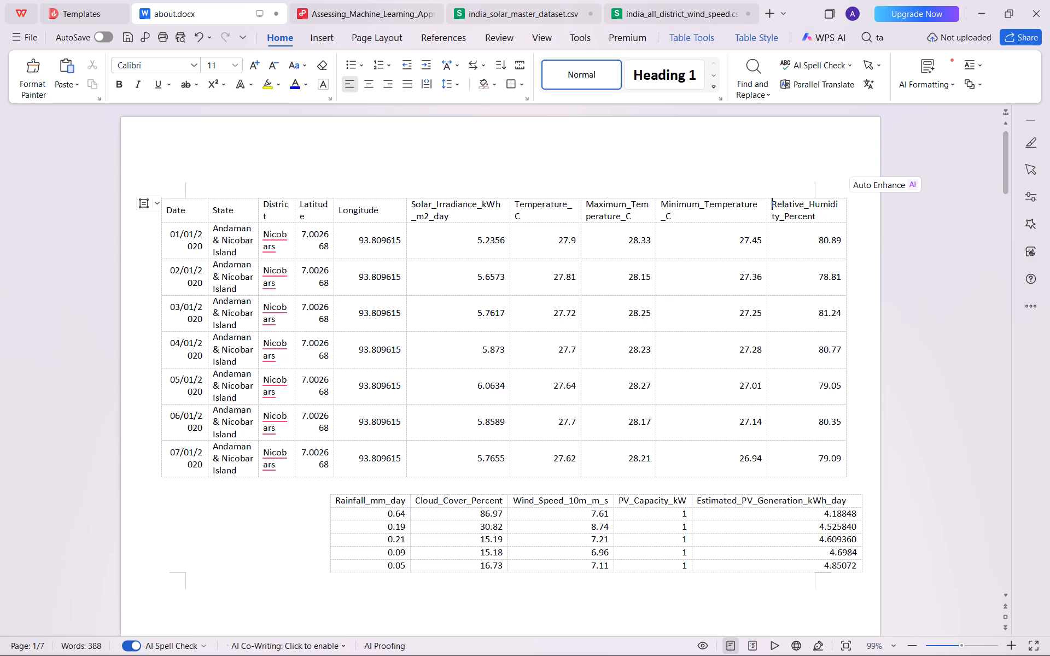
drag(655, 209, 685, 216)
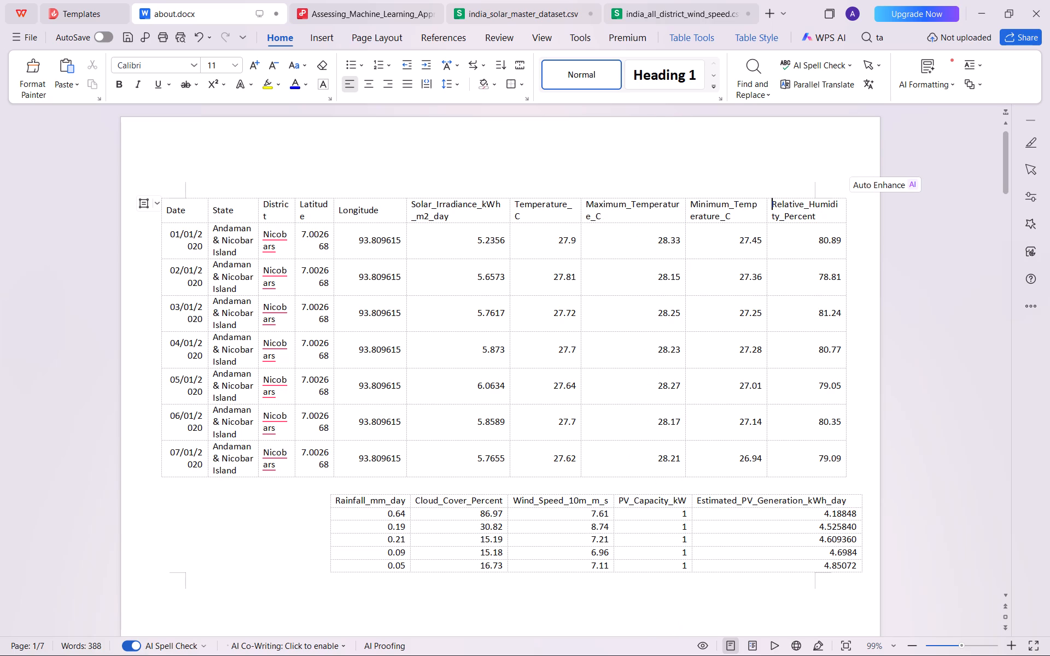
drag(580, 211, 619, 213)
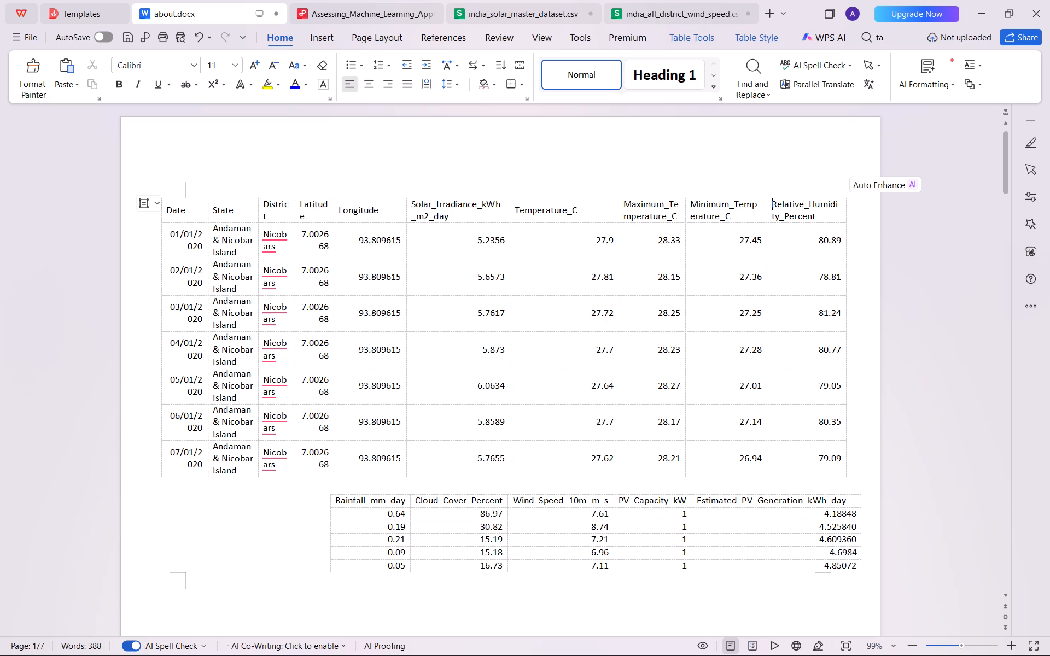
drag(510, 212, 546, 208)
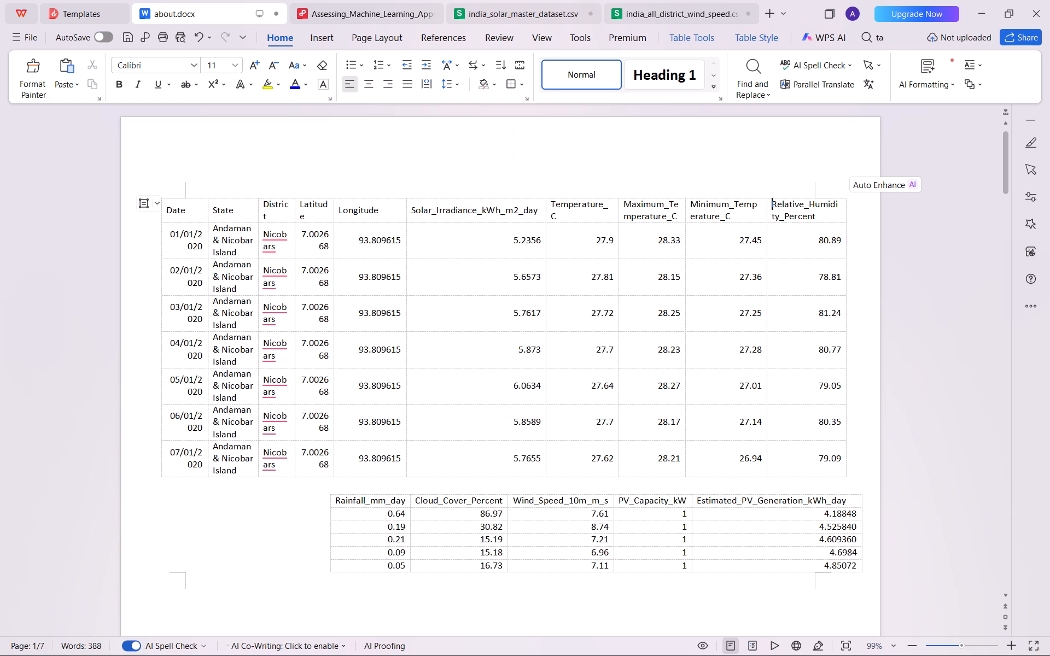
drag(406, 212, 461, 210)
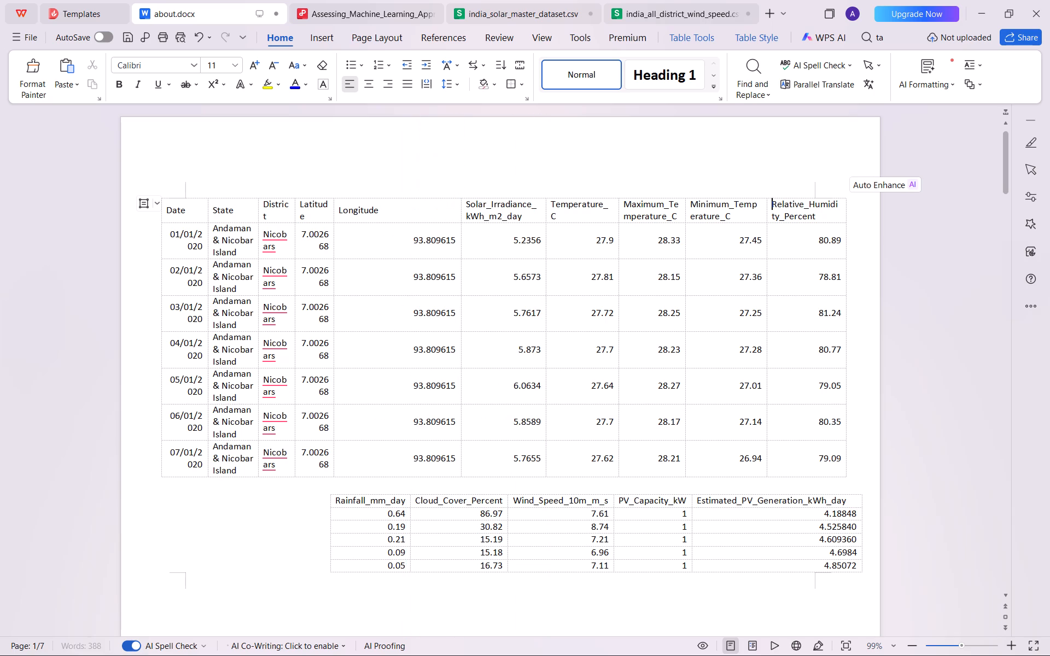
Widen the Latitude and District columns so their contents fit on one line, and widen the State column slightly.
drag(333, 212, 346, 212)
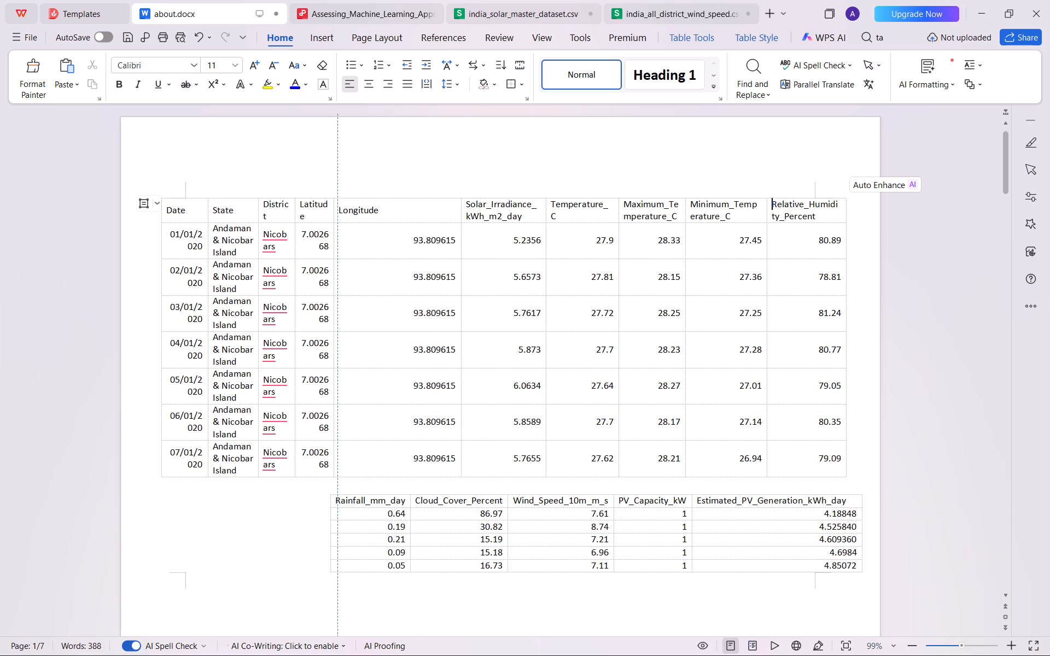
drag(346, 212, 377, 216)
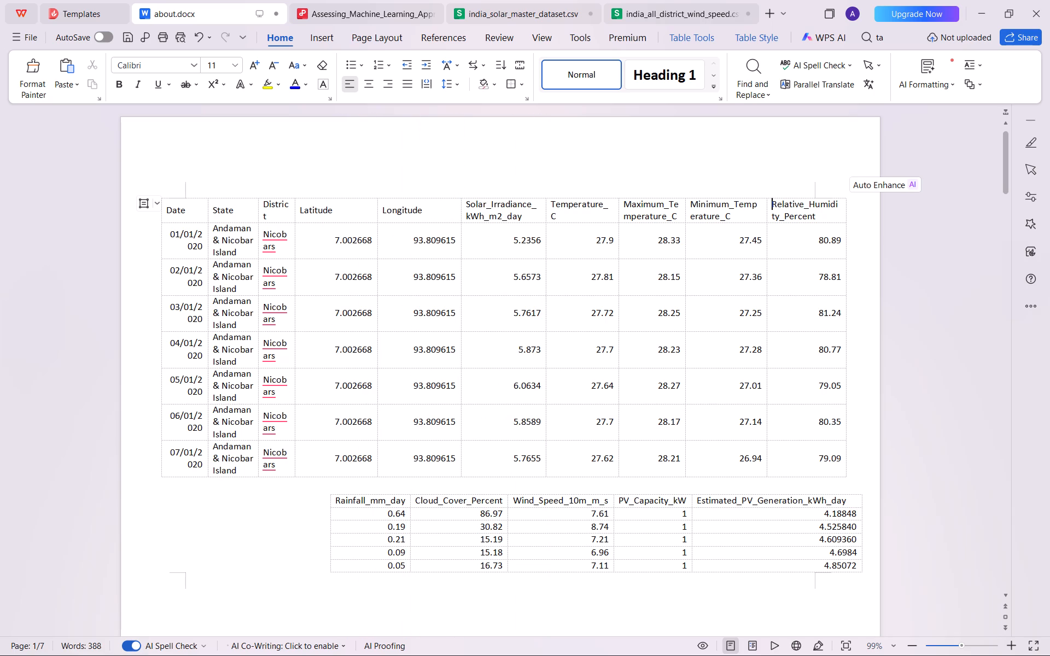
drag(296, 215, 340, 217)
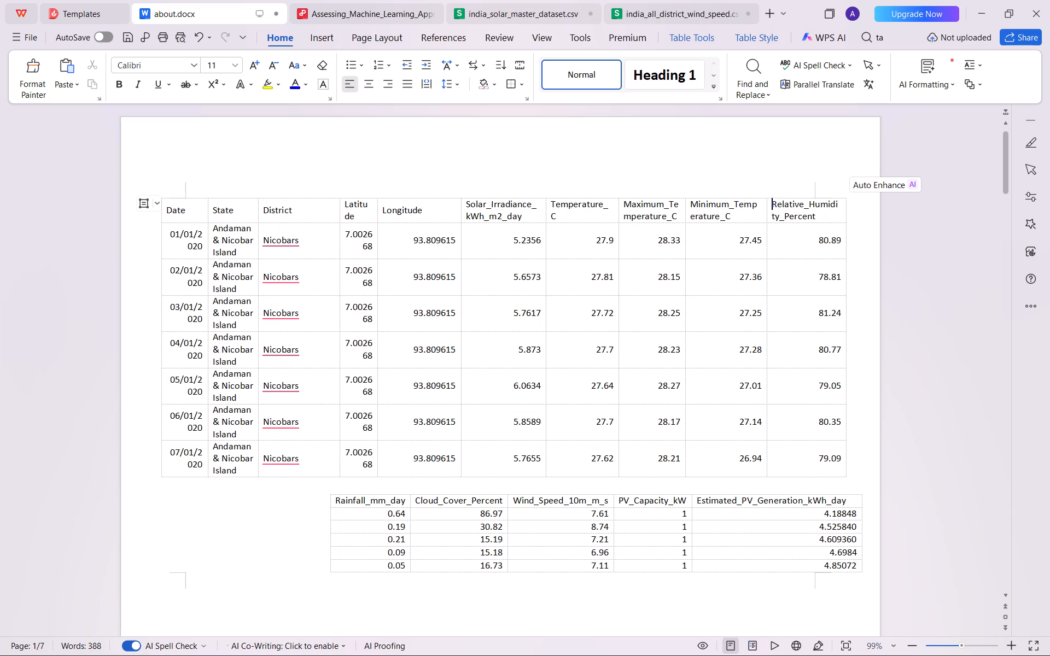
drag(339, 210, 328, 210)
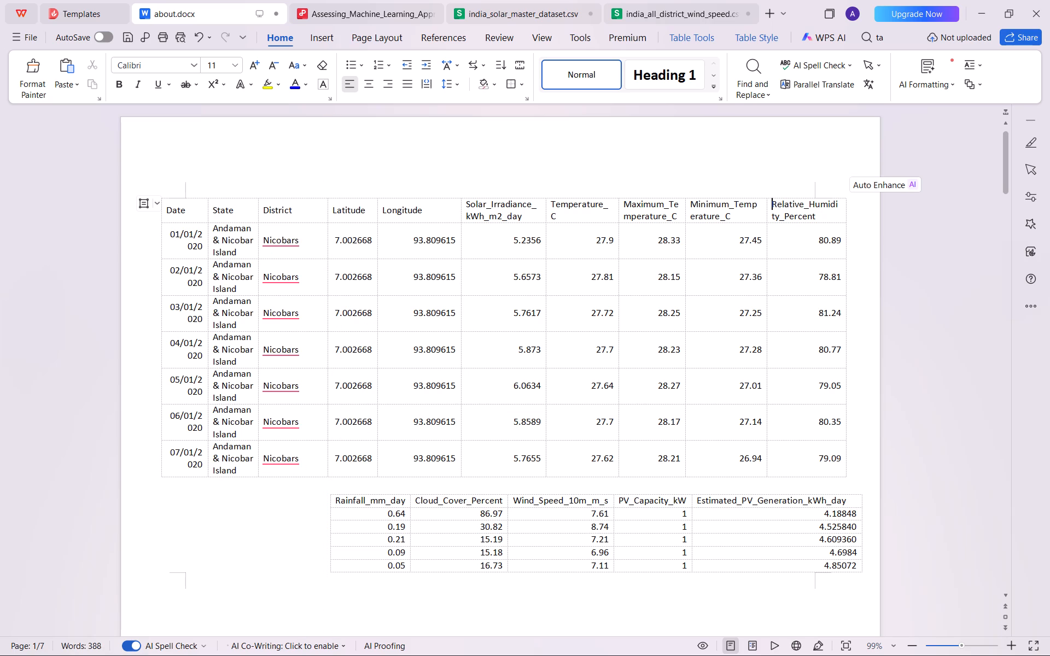
drag(258, 213, 270, 215)
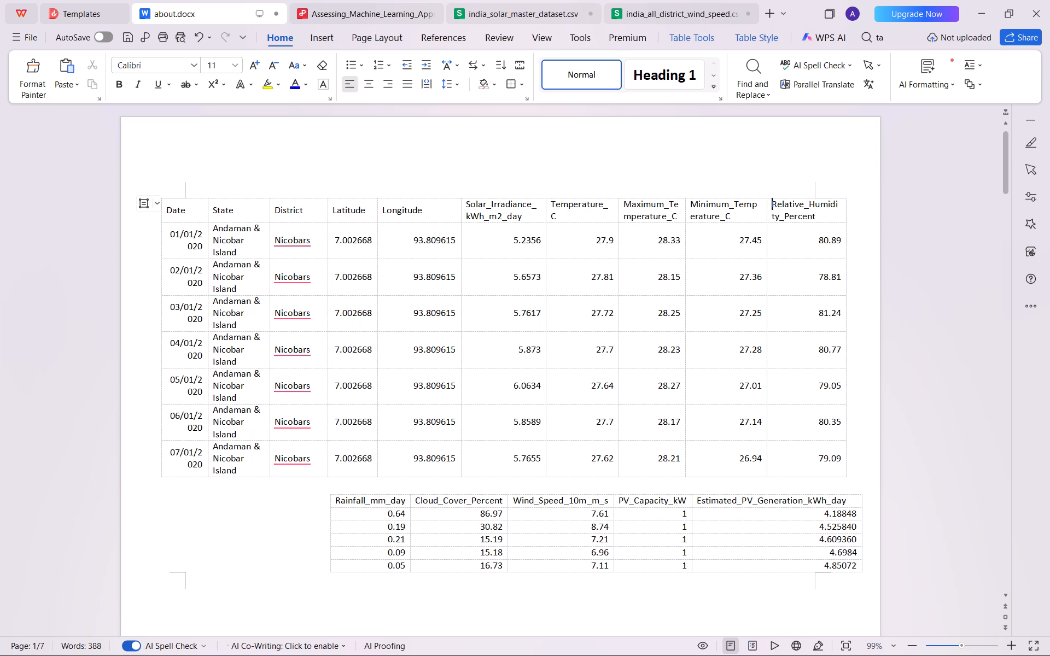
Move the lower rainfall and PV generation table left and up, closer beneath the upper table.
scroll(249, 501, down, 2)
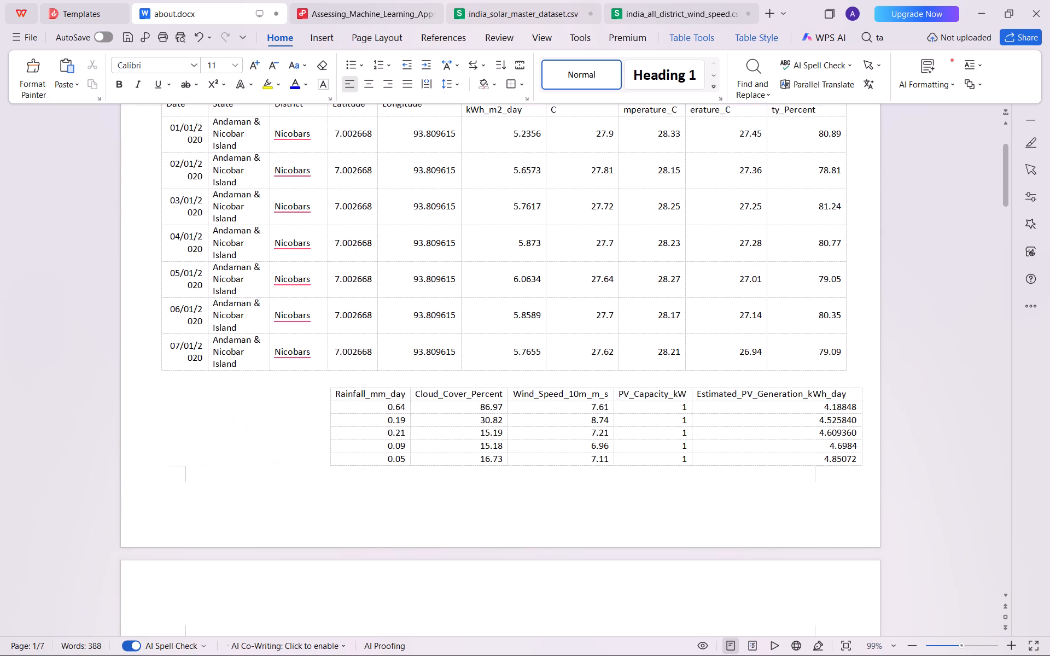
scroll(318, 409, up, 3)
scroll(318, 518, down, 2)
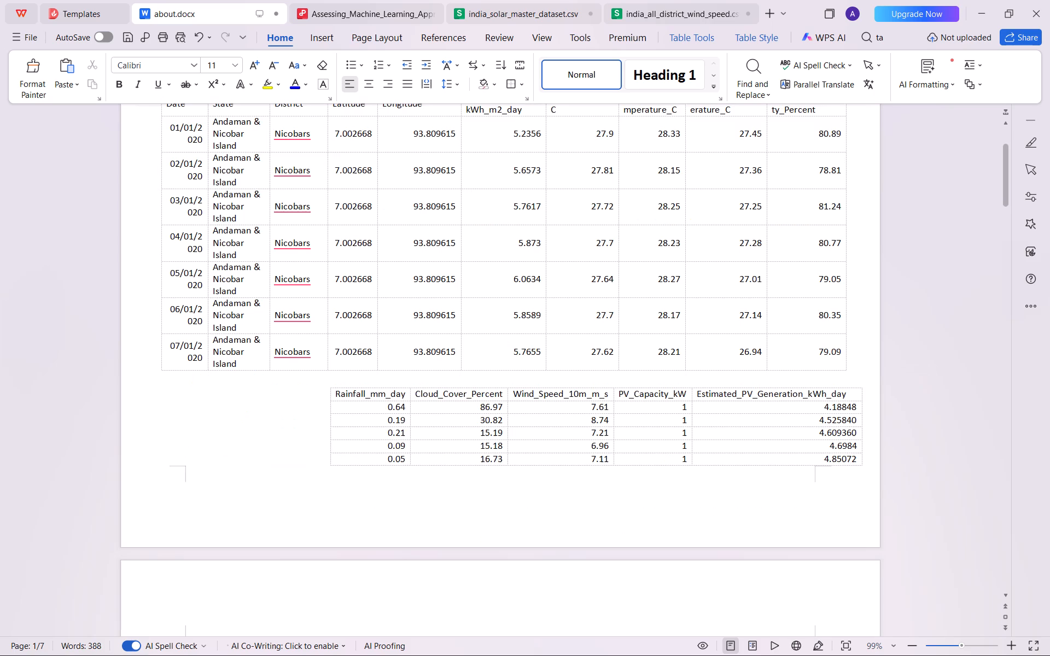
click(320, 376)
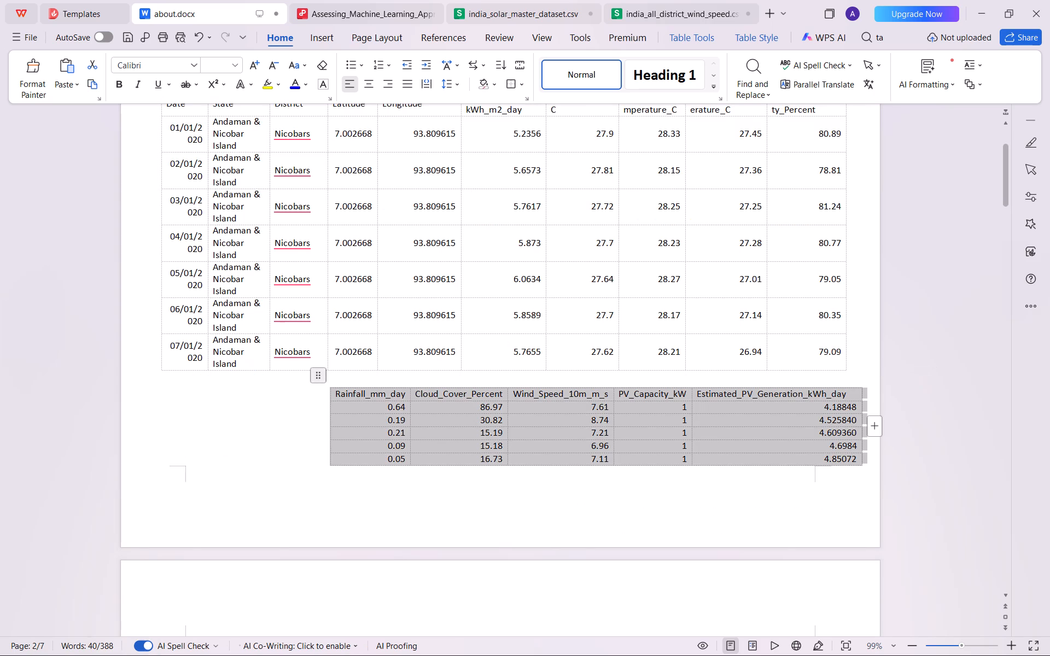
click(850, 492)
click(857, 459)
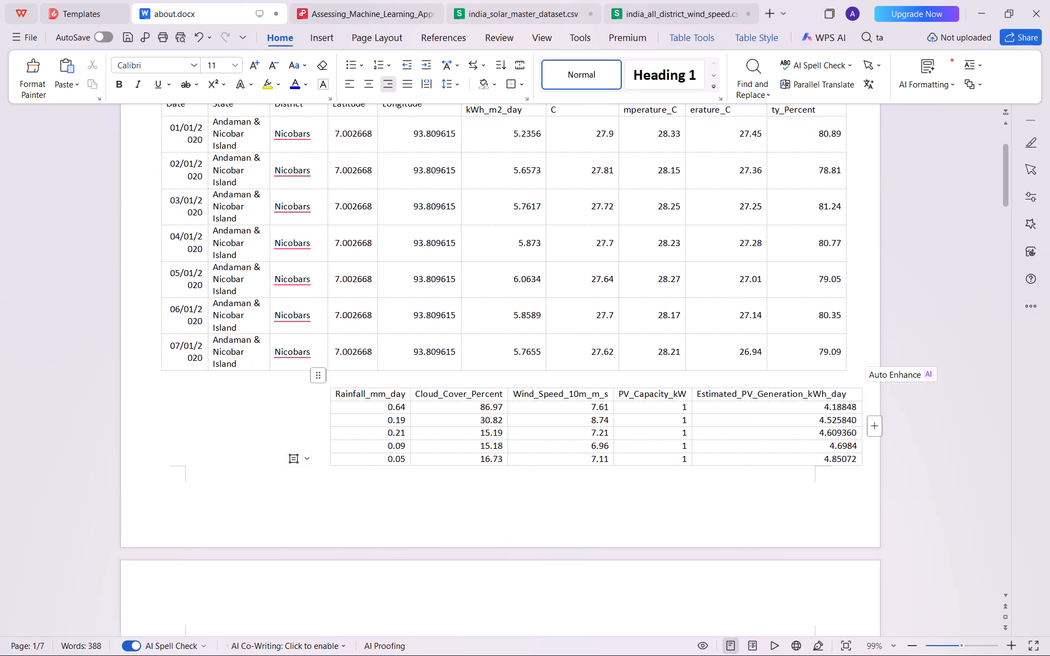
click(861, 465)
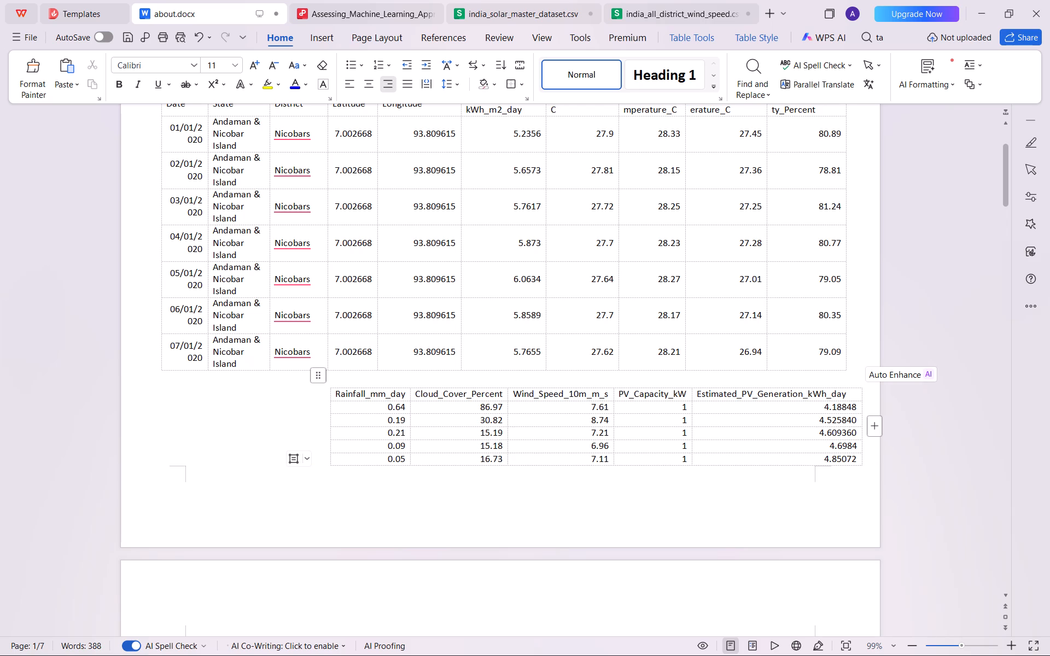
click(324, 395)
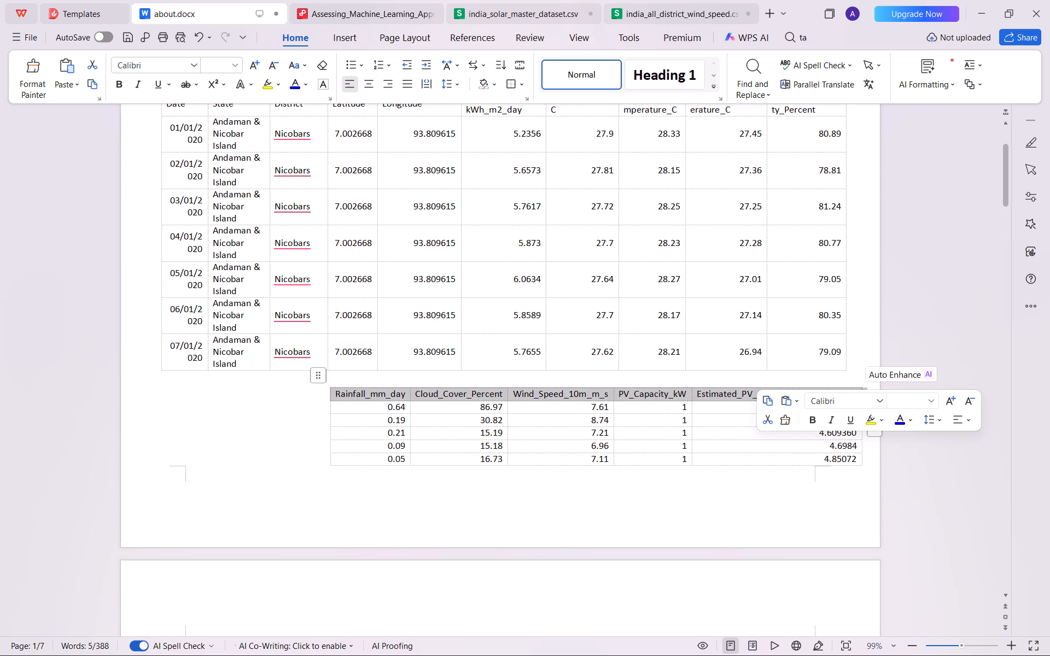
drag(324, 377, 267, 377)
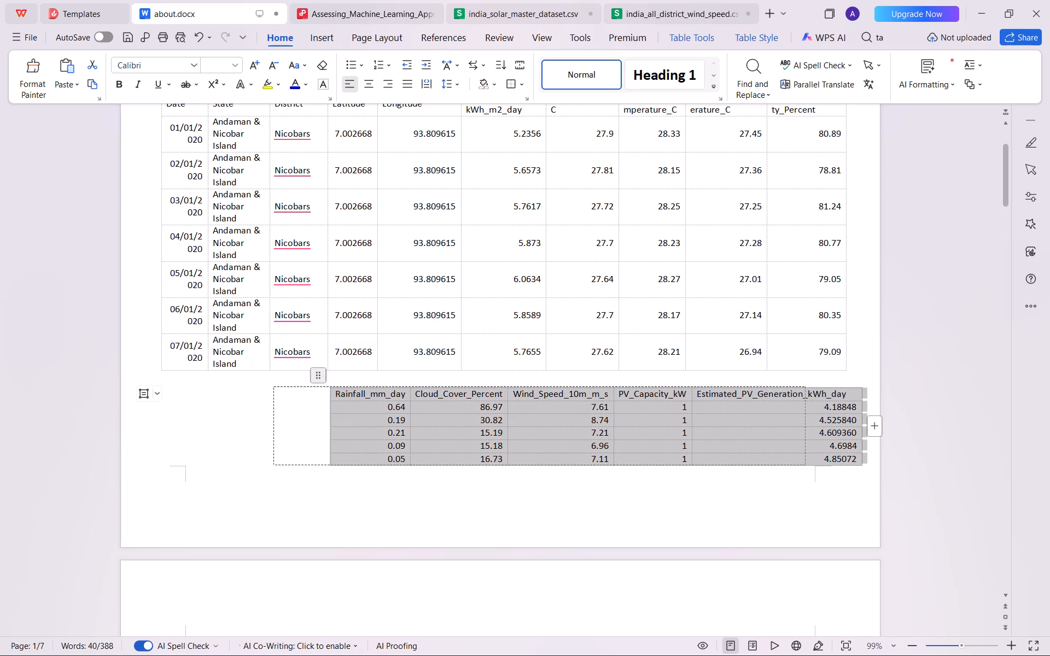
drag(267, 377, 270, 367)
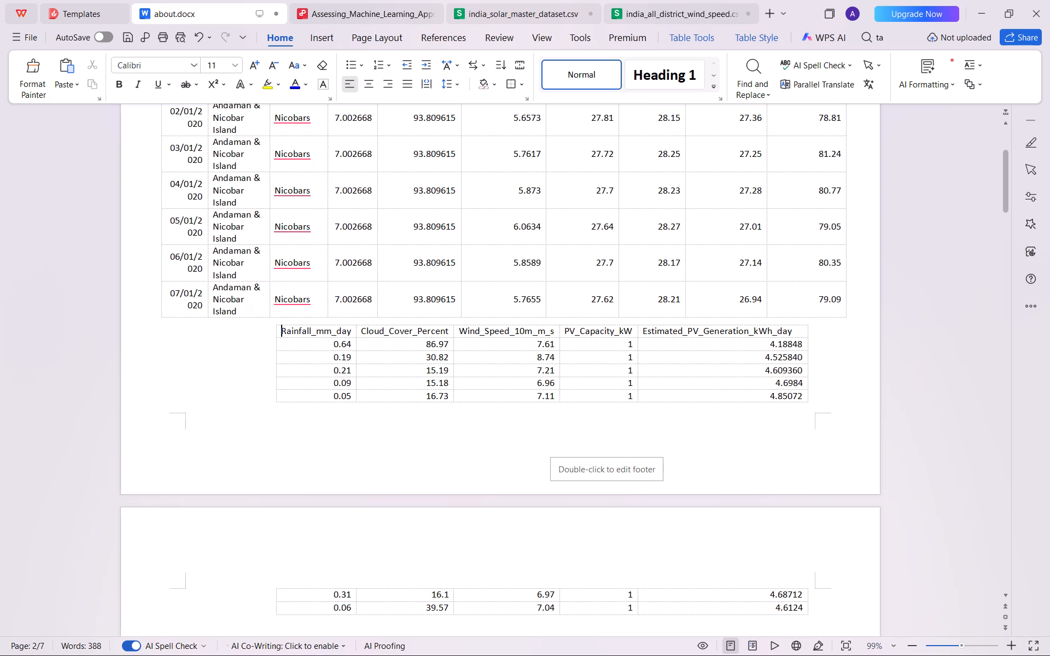
Undo the lower table's move and the preceding widening of the upper table's State column.
key(ctrl+z)
key(ctrl+z)
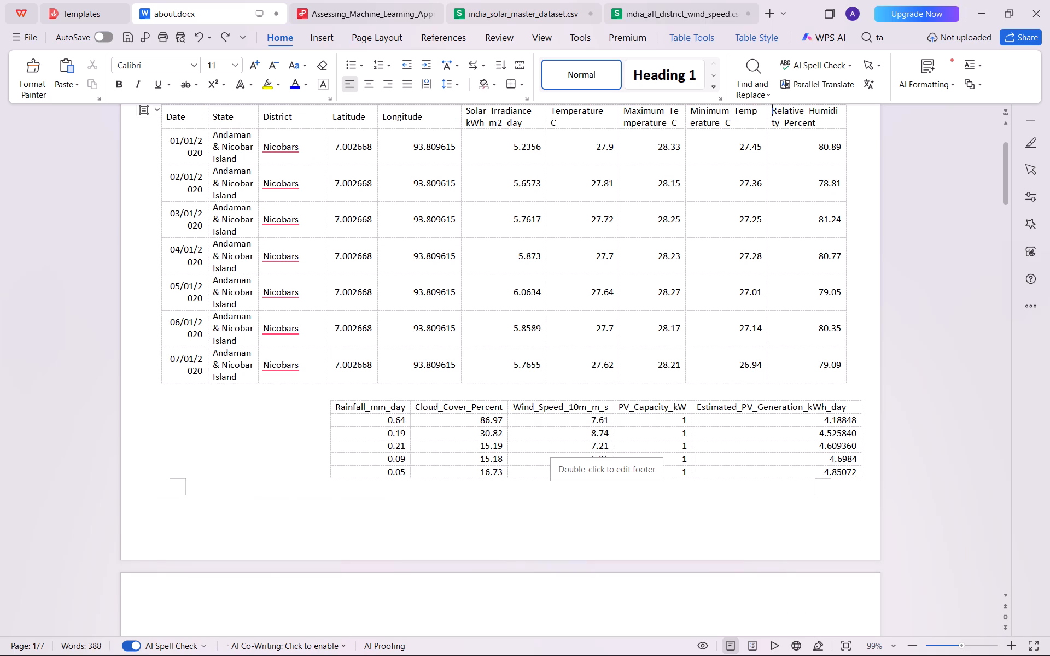
Delete the entire lower rainfall and PV generation table, including the rows that run onto page two.
scroll(512, 421, down, 3)
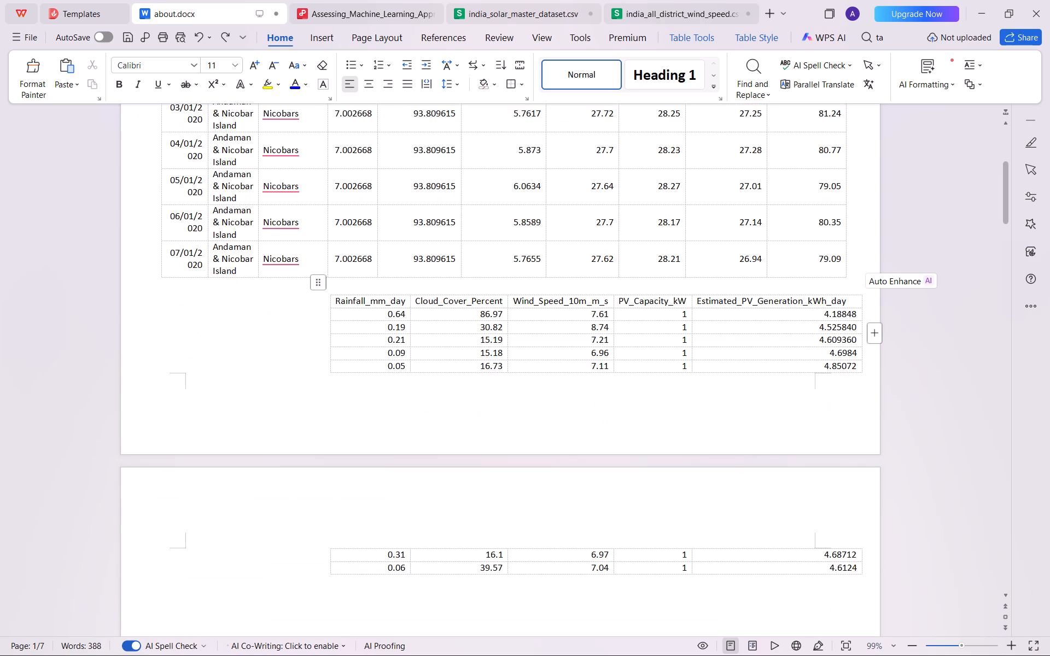
drag(320, 268, 679, 565)
key(BackSpace)
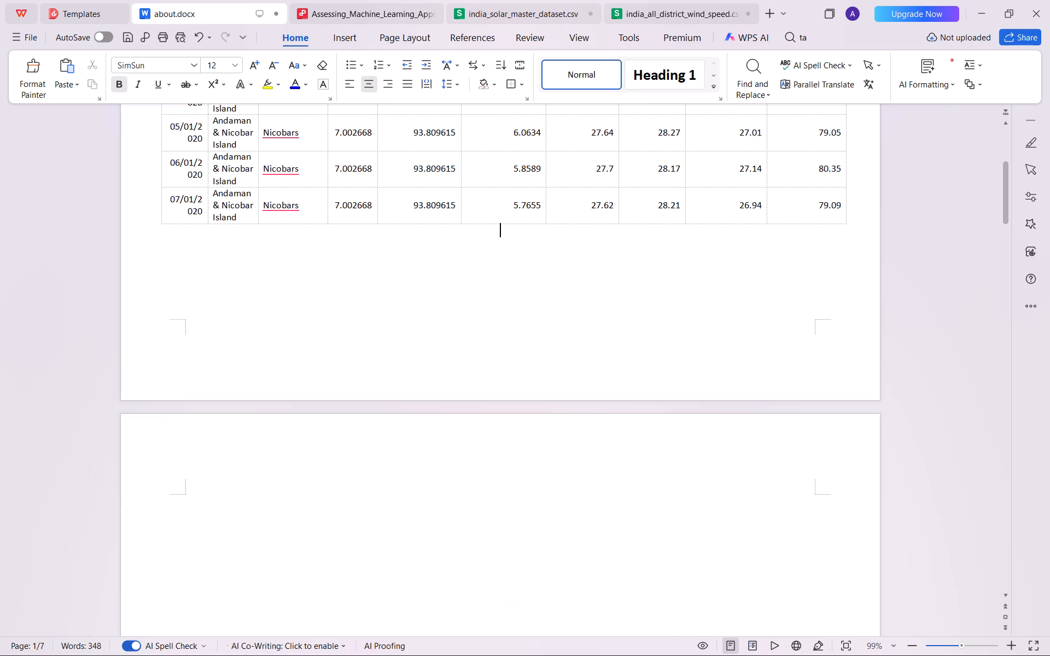
Select the Kerala, Rajasthan and West Bengal data rows of the old weather table on the following pages.
scroll(679, 565, down, 5)
scroll(679, 565, up, 2)
scroll(679, 565, down, 2)
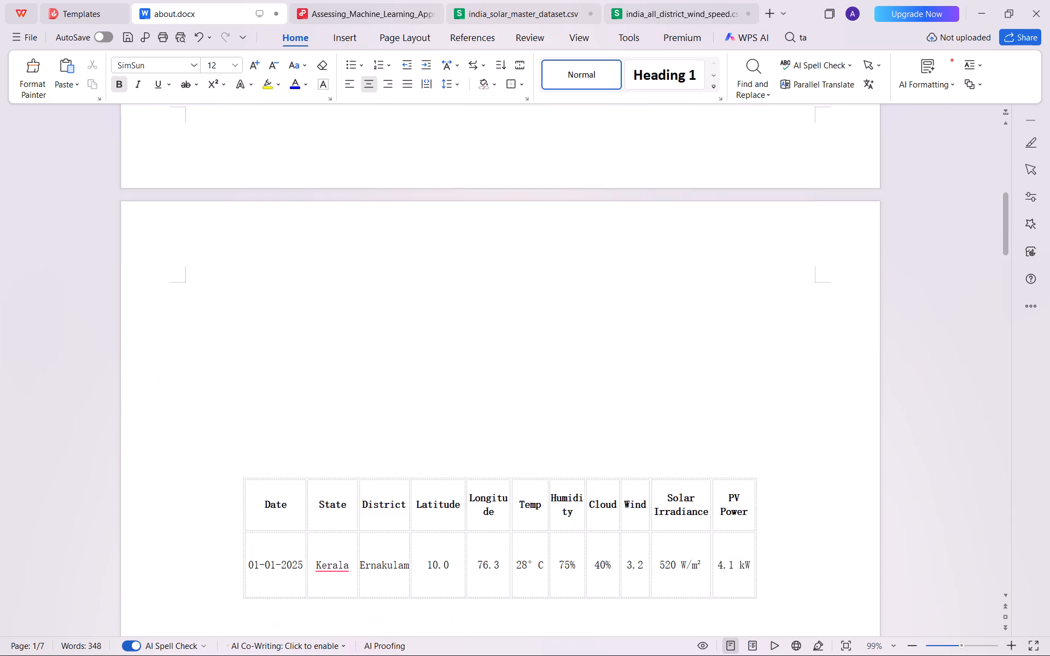
scroll(679, 565, down, 8)
scroll(679, 565, up, 1)
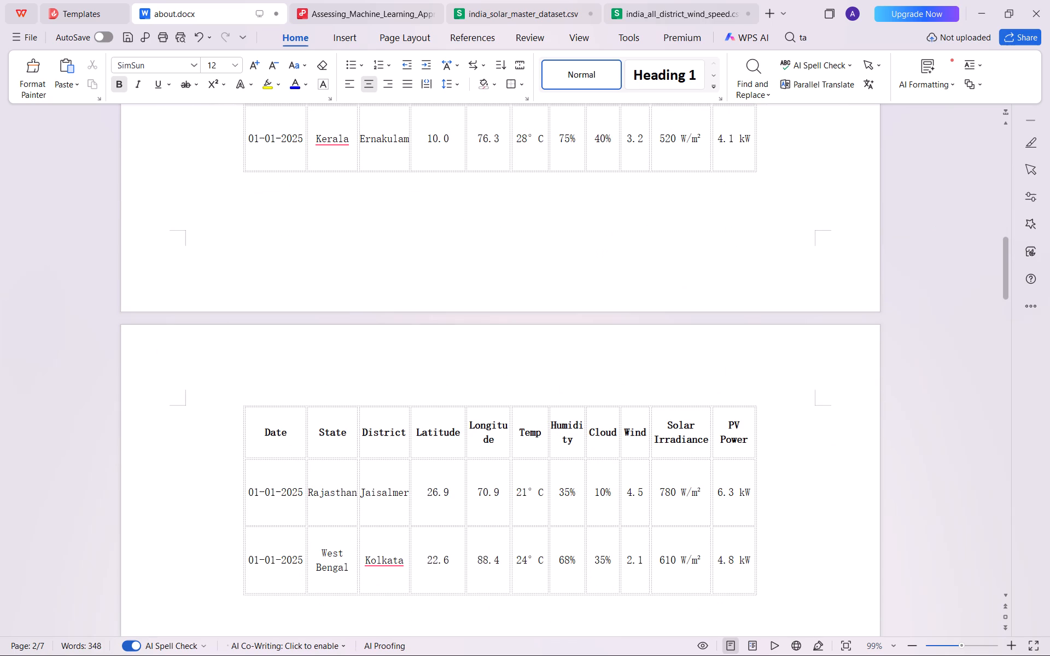
drag(790, 561, 536, 220)
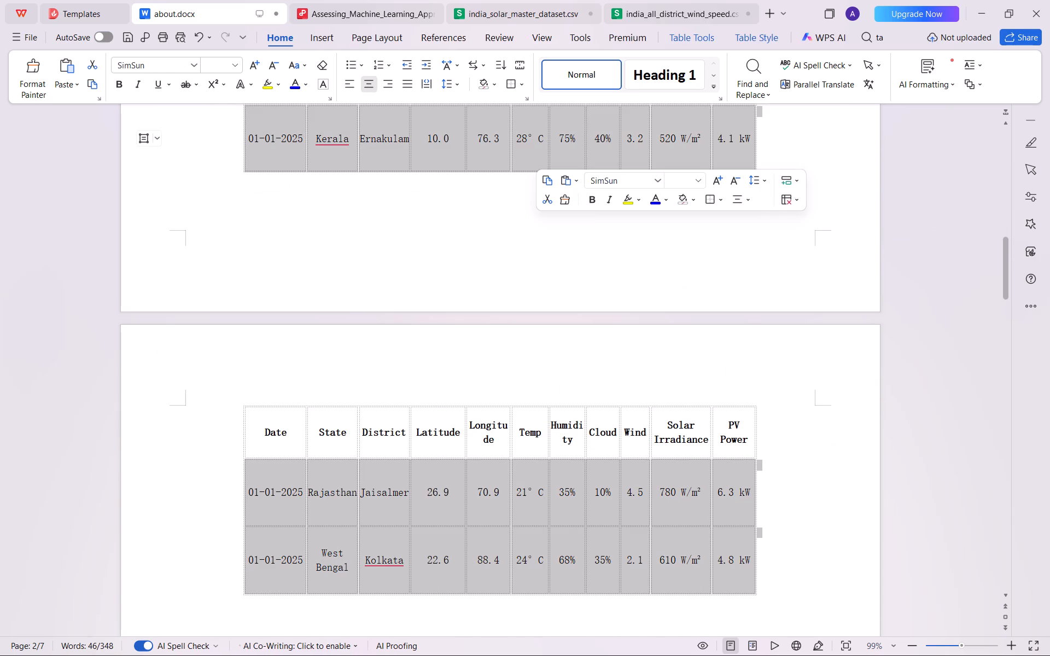
key(BackSpace)
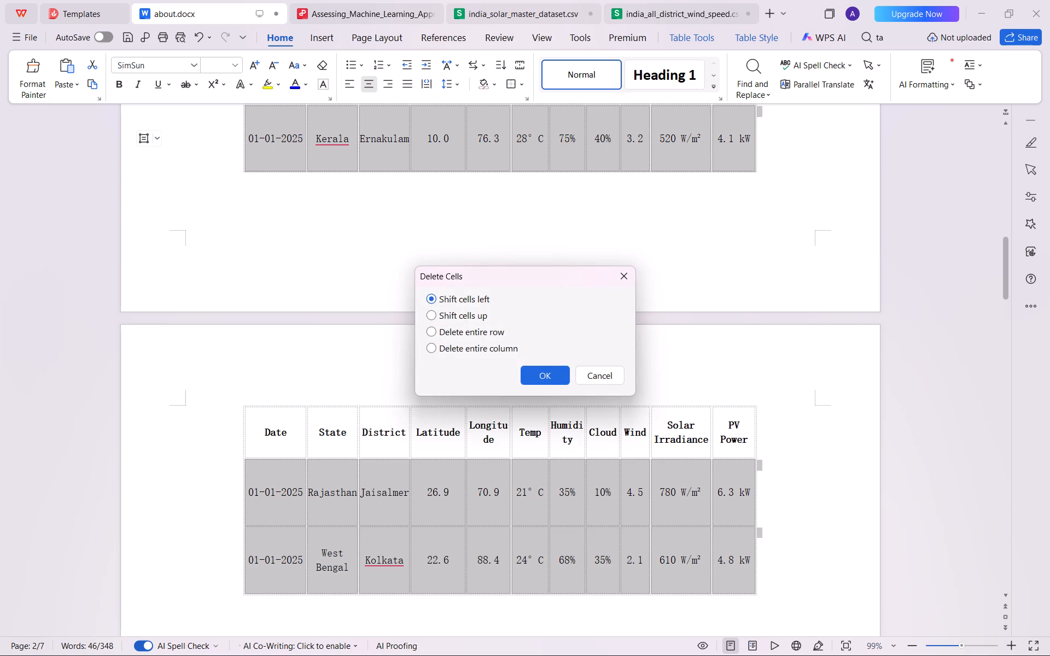
click(602, 371)
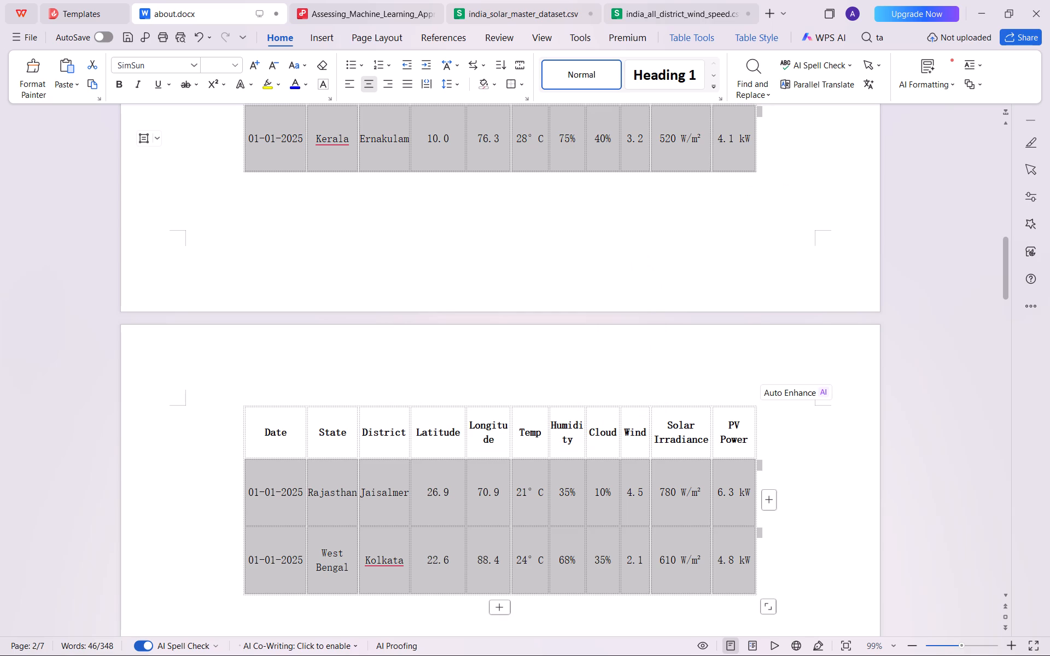
Examine the layout from the solar data table on page one through the old weather table's selected rows.
scroll(578, 473, up, 6)
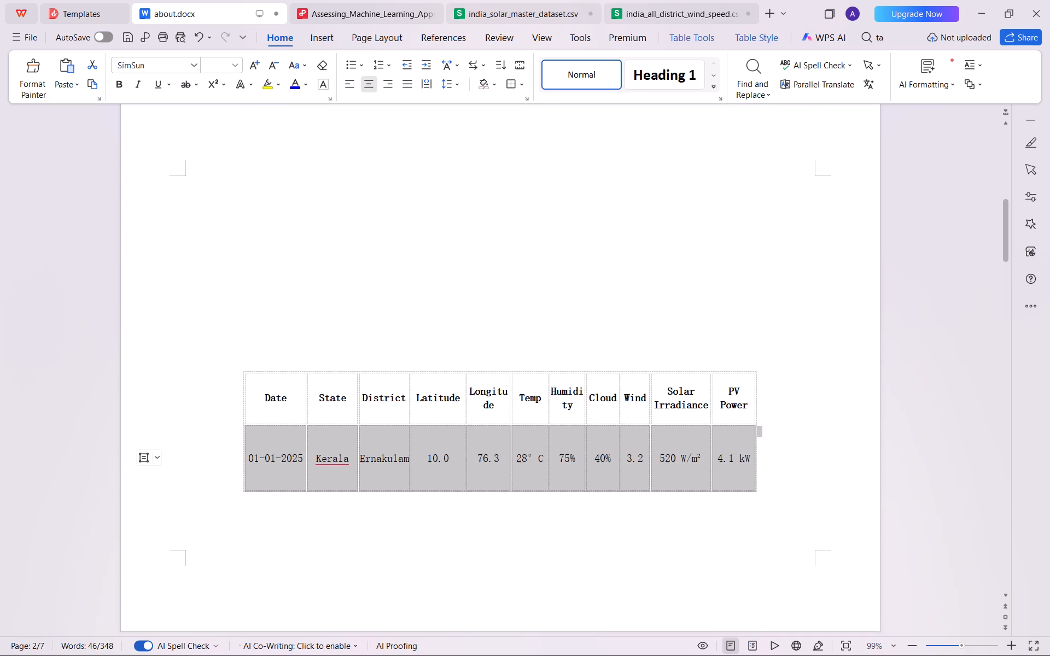
scroll(578, 473, up, 11)
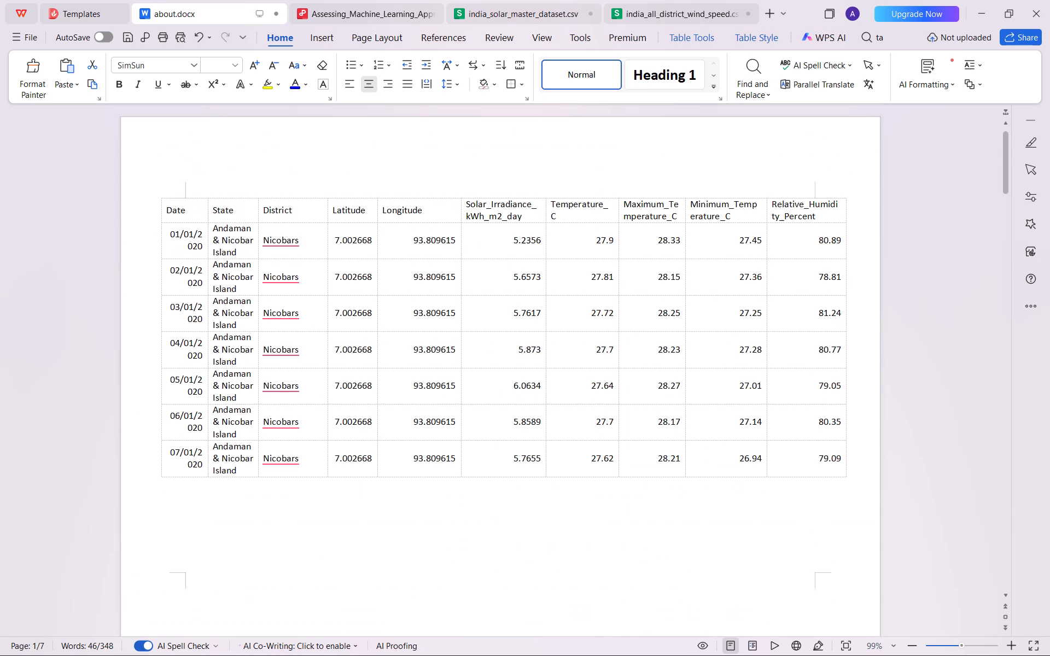
scroll(570, 488, down, 9)
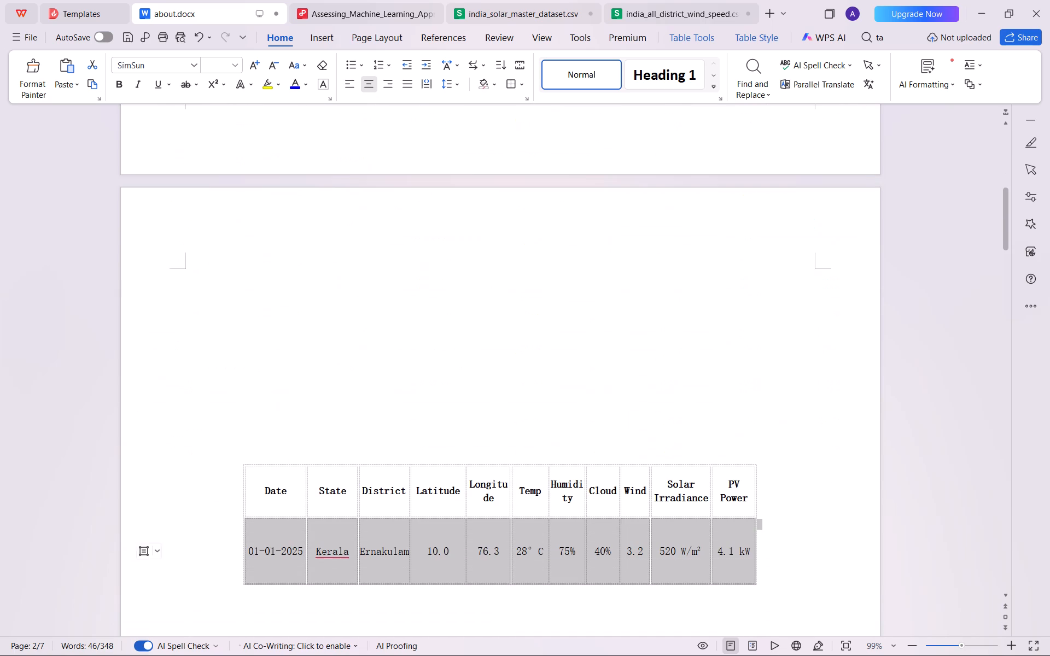
scroll(570, 488, down, 6)
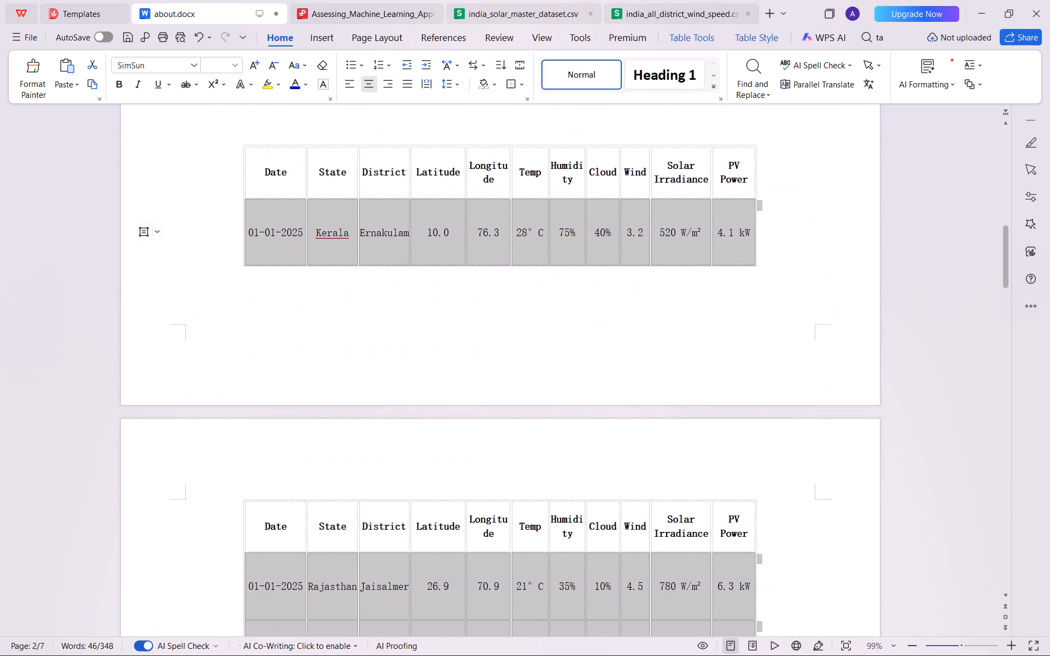
scroll(570, 488, down, 4)
scroll(570, 488, up, 4)
scroll(570, 488, down, 3)
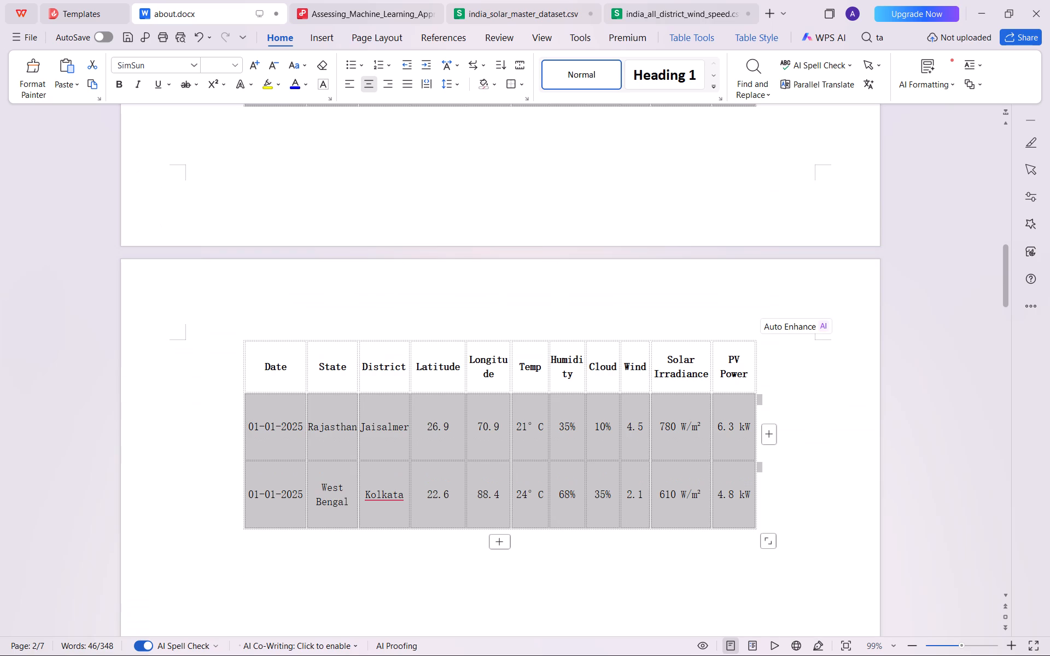
Delete the selected Kerala, Rajasthan and West Bengal cells with the Shift cells left option.
key(BackSpace)
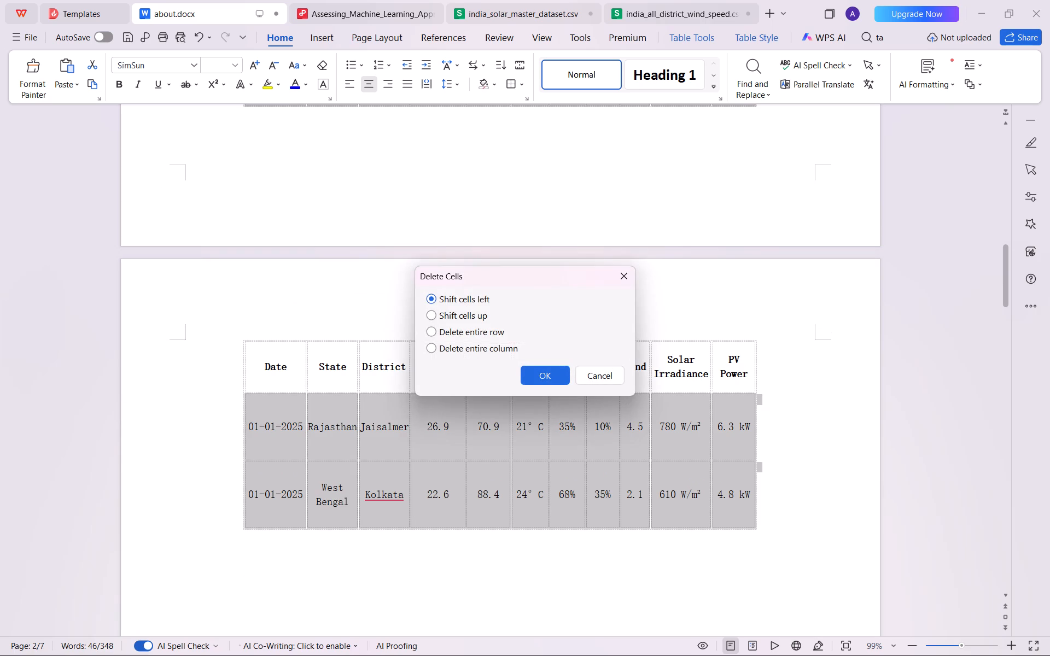
click(535, 370)
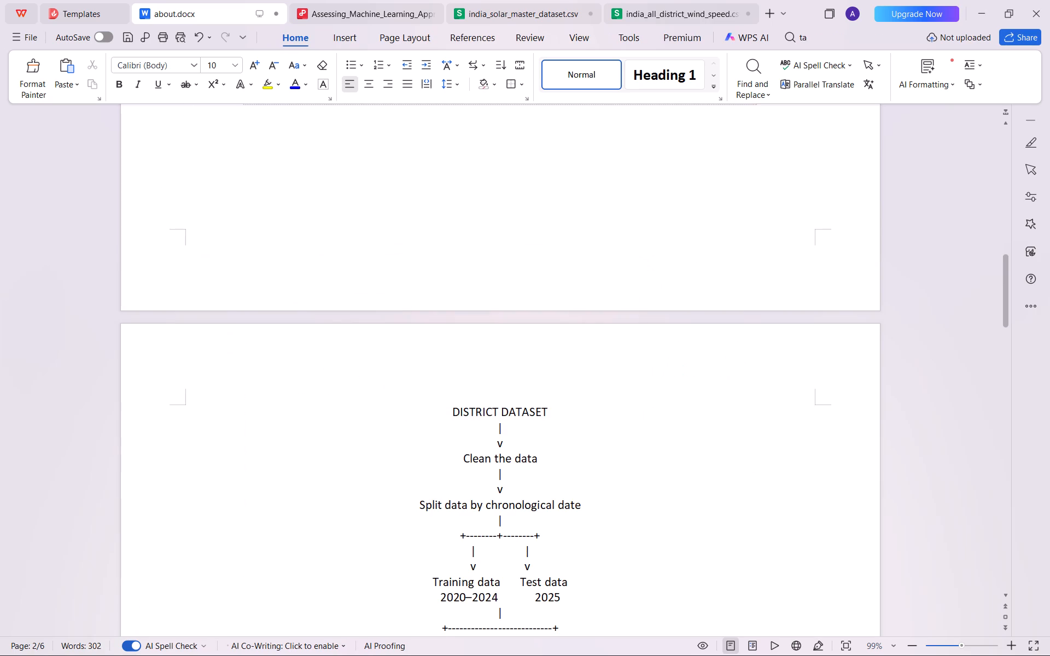
Delete the old weather table's remaining header row and the blank lines around it on page two.
scroll(605, 488, up, 6)
drag(142, 283, 592, 464)
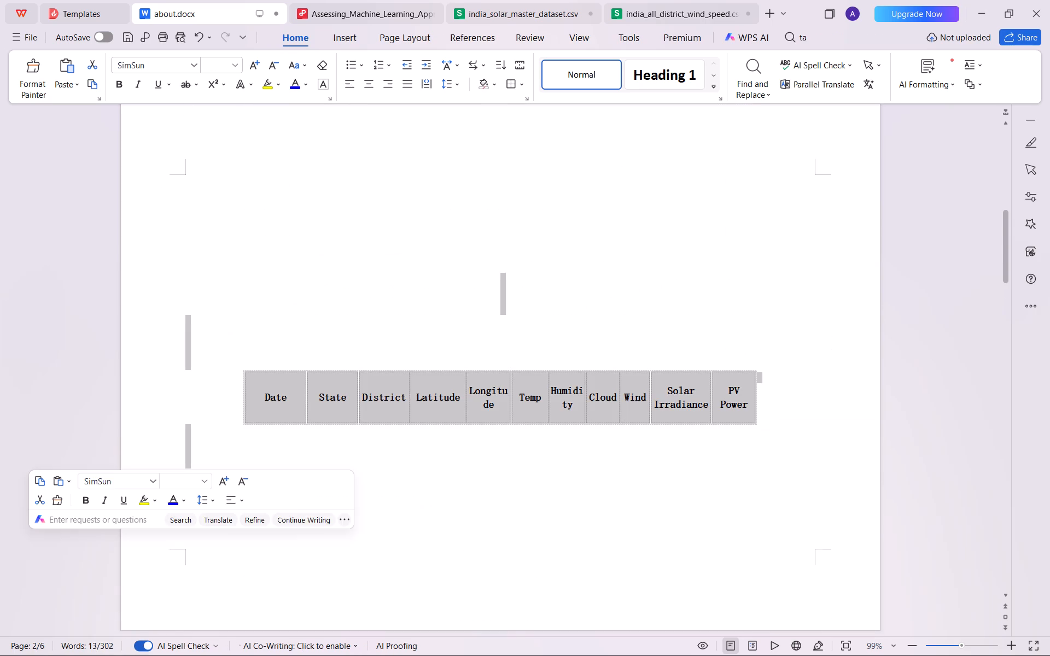
key(BackSpace)
Paste the copied rainfall, cloud cover, wind speed and PV generation table on the blank line below the upper table.
scroll(611, 476, up, 11)
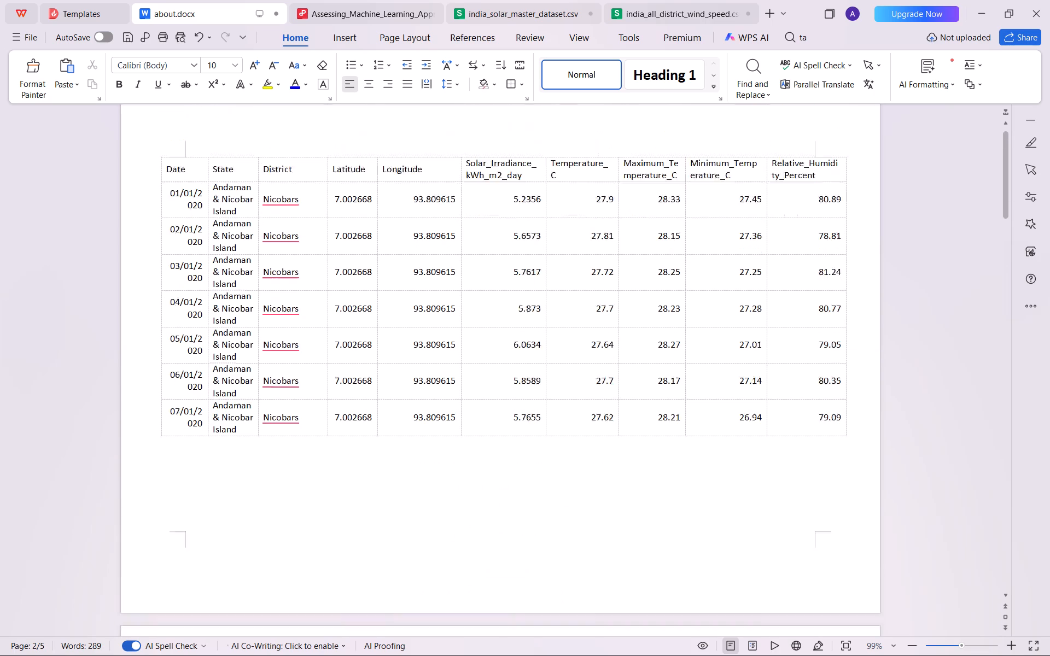
scroll(611, 476, up, 1)
scroll(547, 482, up, 4)
scroll(547, 482, down, 4)
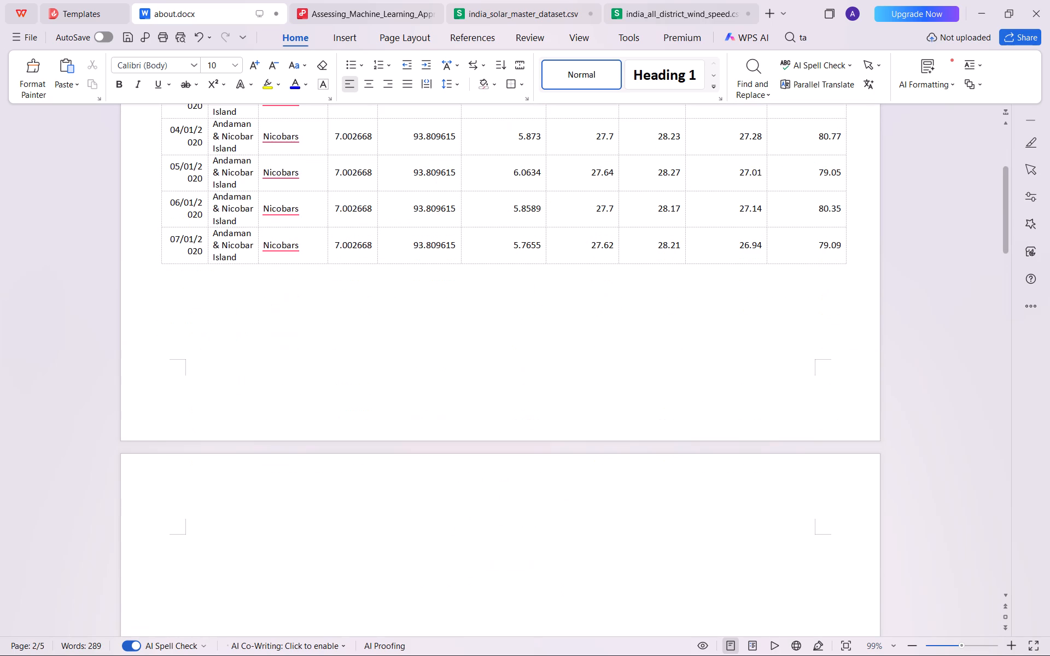
scroll(465, 372, up, 3)
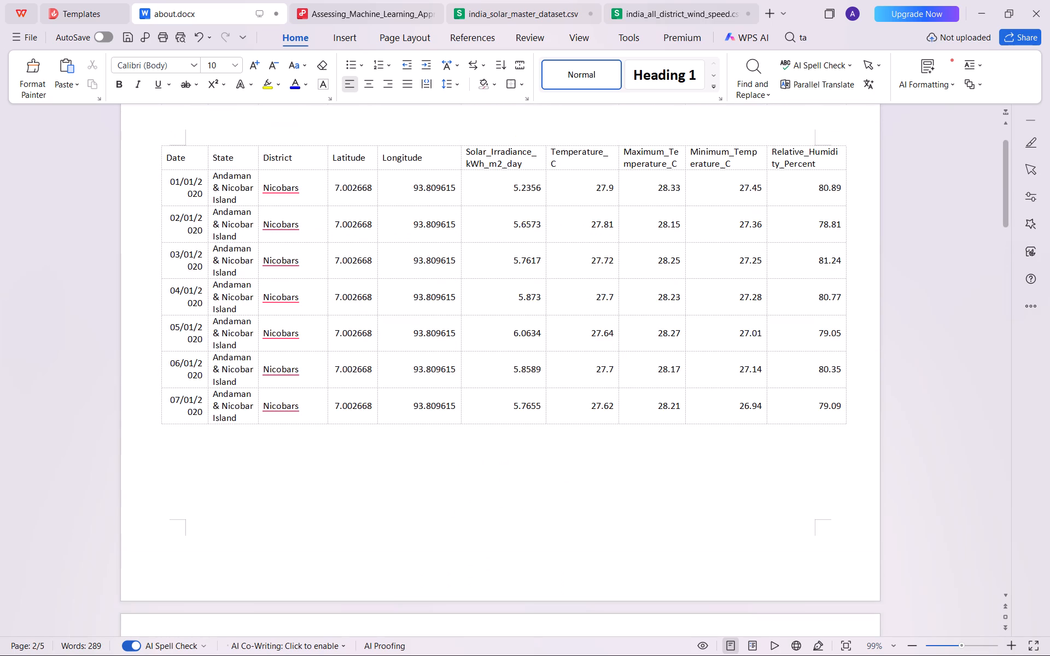
click(213, 473)
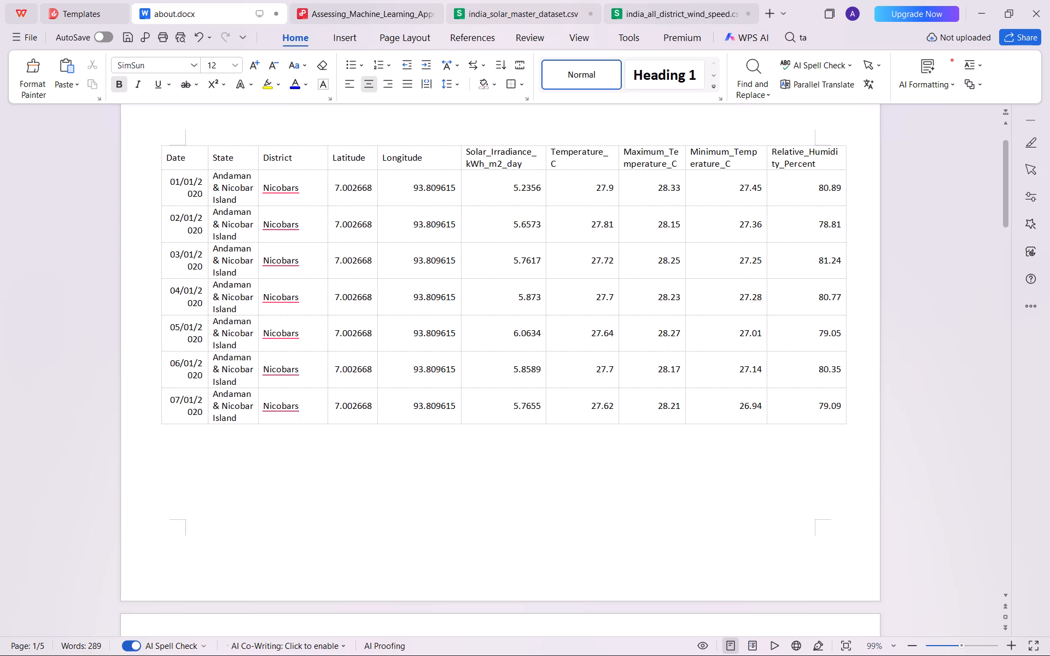
key(ctrl+v)
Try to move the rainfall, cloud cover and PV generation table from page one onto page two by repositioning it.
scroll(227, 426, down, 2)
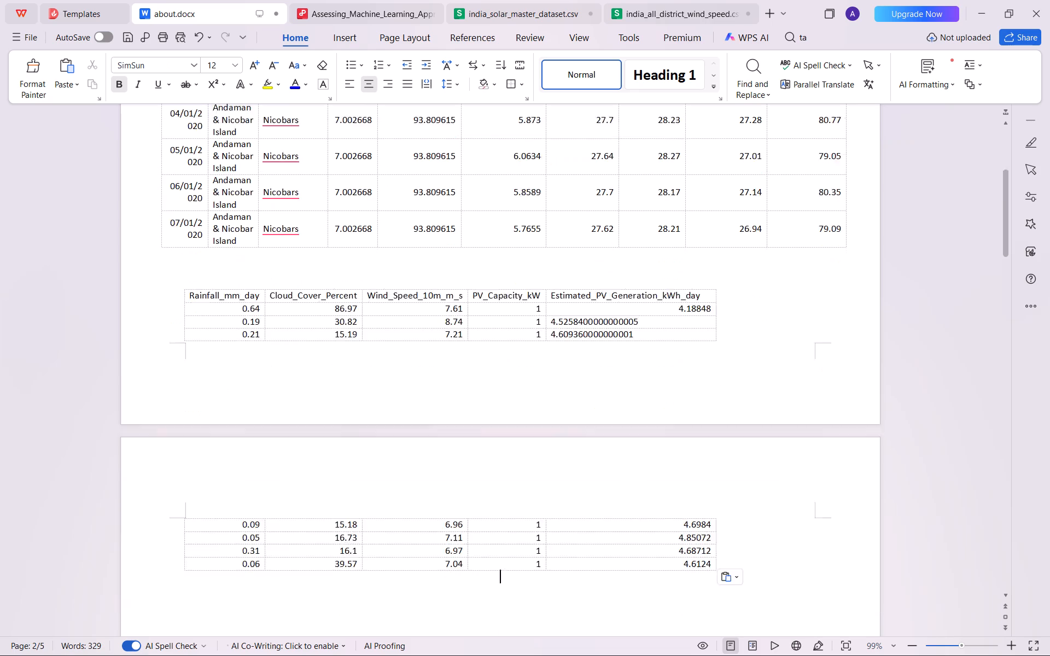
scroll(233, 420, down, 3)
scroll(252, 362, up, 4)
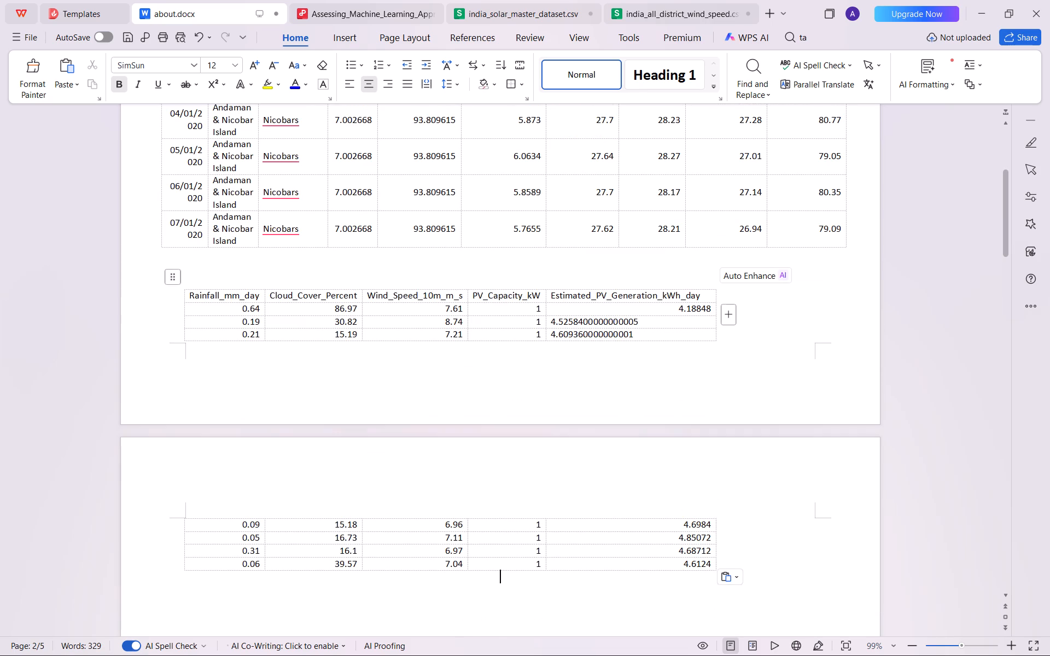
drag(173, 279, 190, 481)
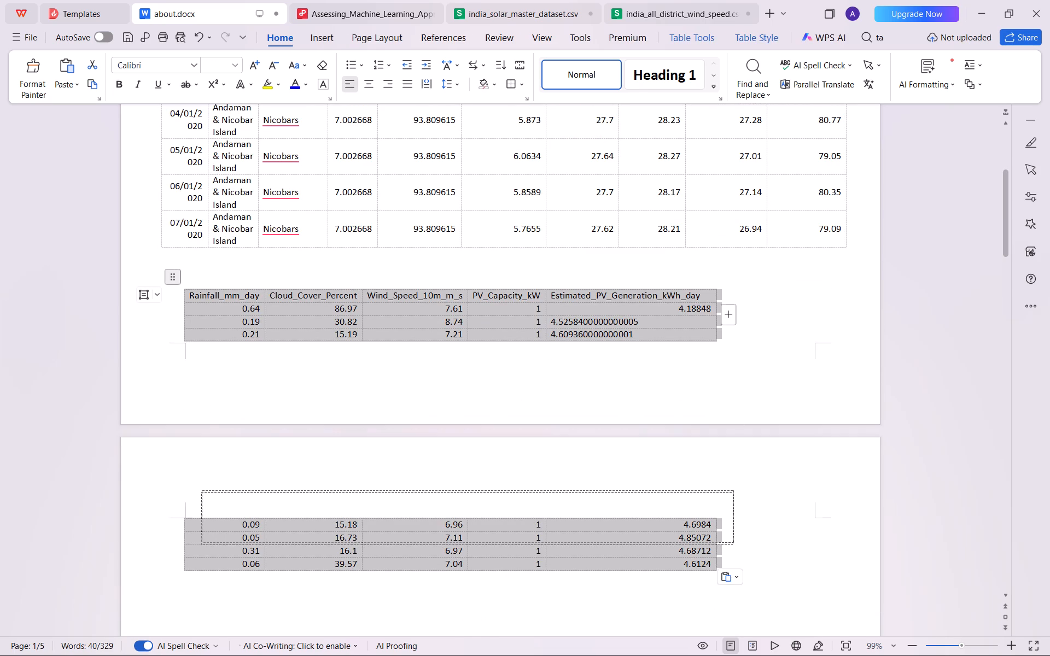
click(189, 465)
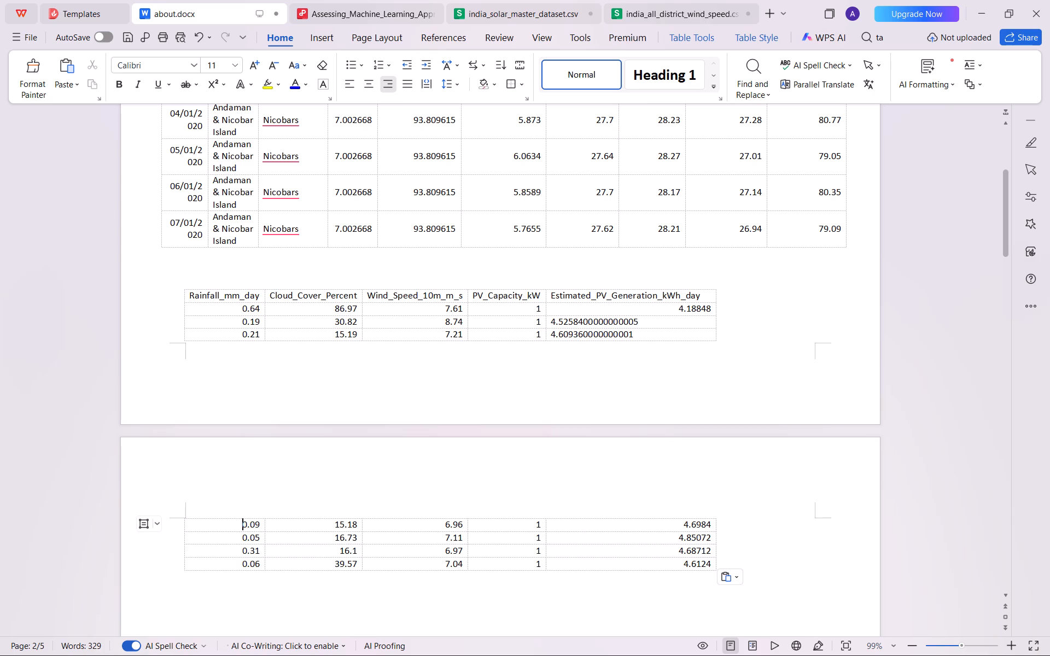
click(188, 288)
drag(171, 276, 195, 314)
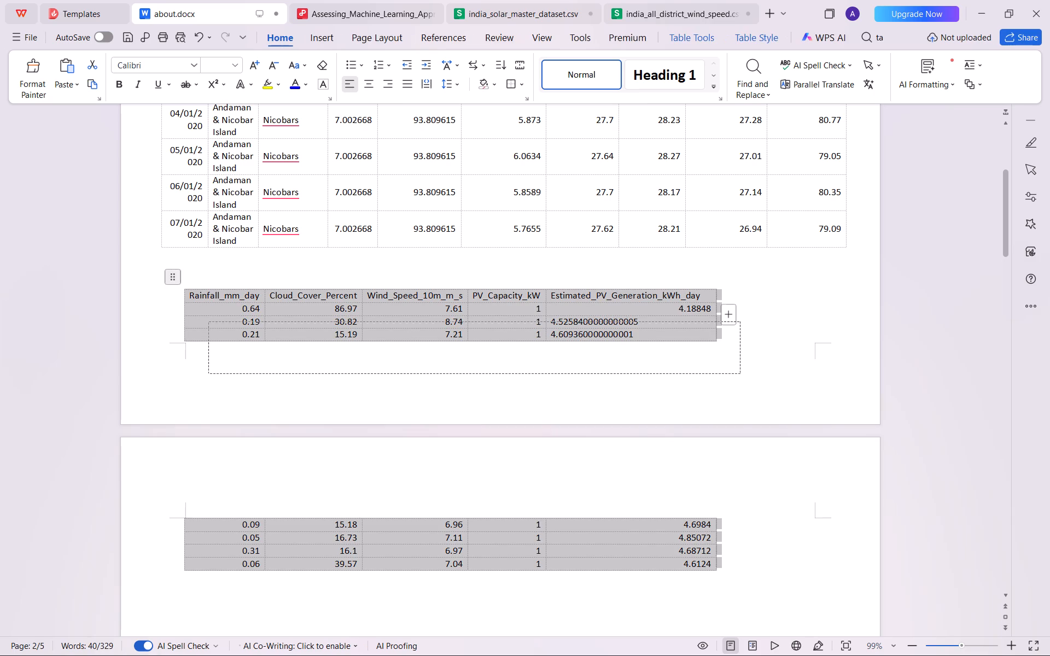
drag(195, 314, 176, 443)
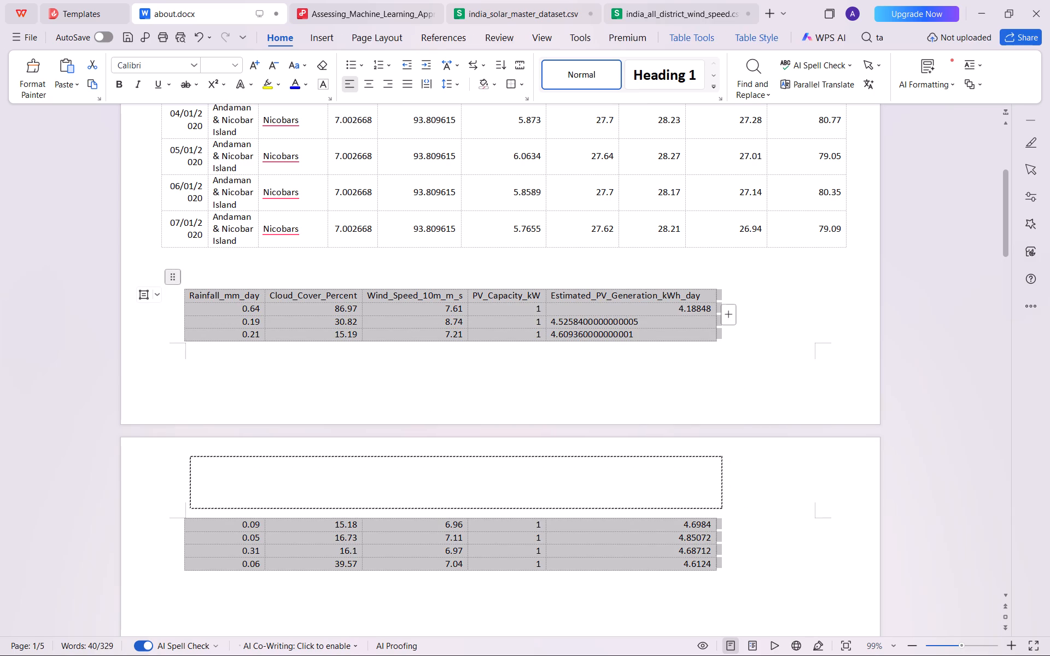
Insert four blank lines between the two data tables, starting the rainfall table on page two.
click(206, 264)
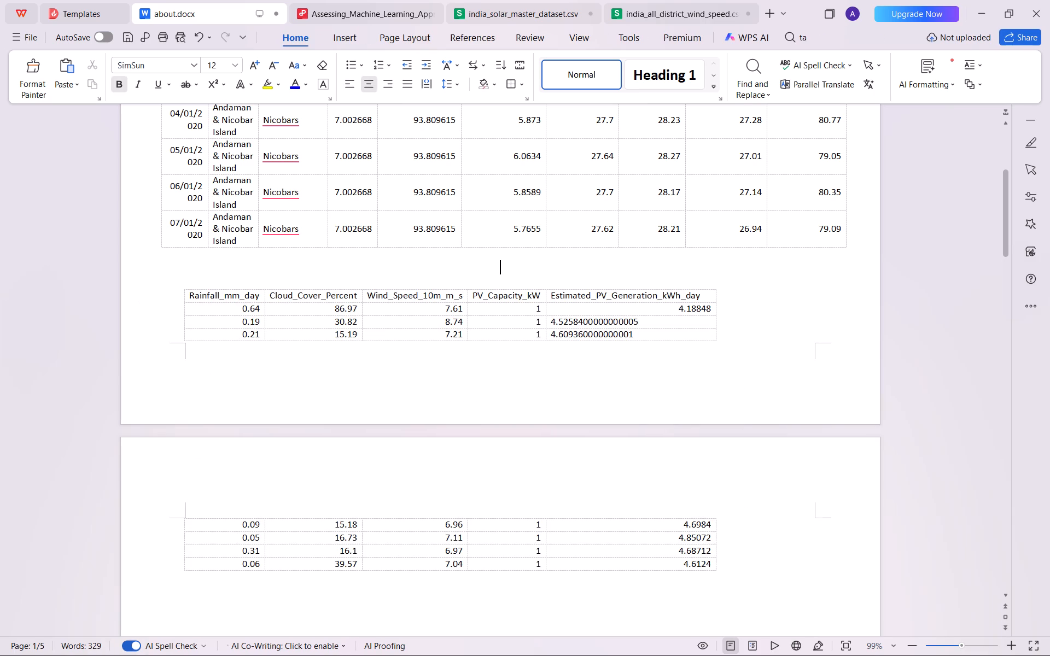
key(Return)
key(Return)
key(Return)
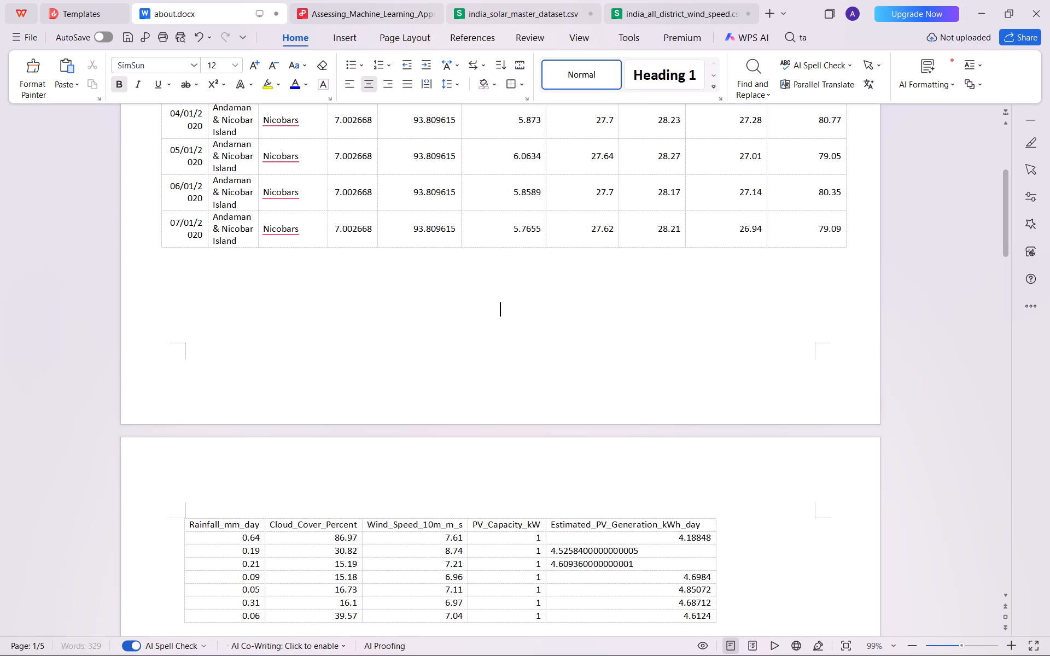
key(Return)
Enlarge the rainfall and PV generation table on page two to span the width between the page margins.
scroll(220, 317, down, 4)
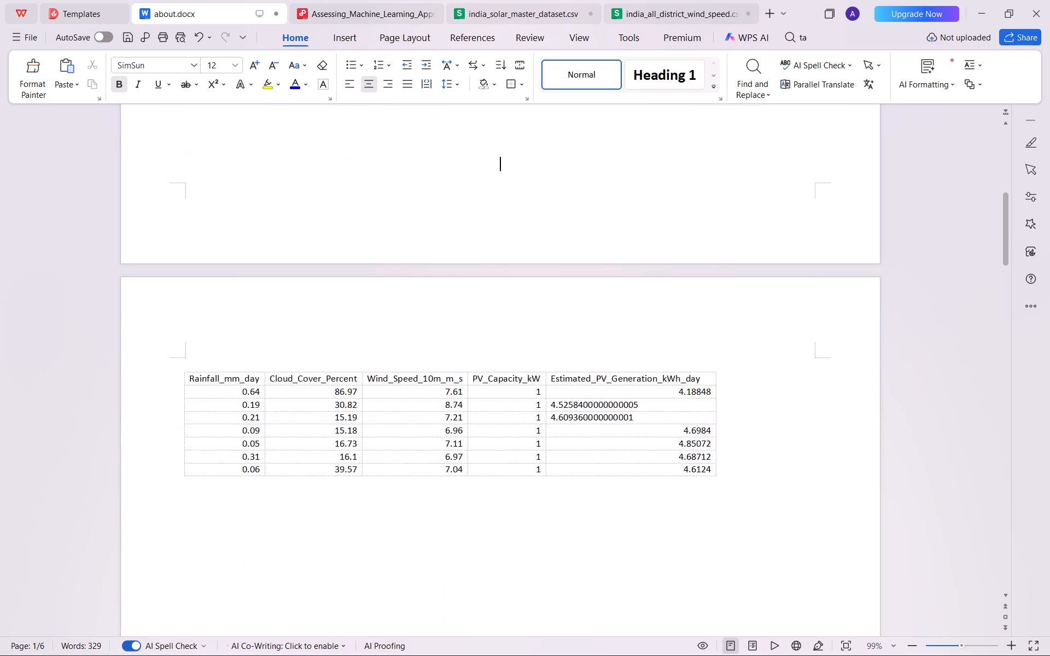
drag(728, 436, 814, 470)
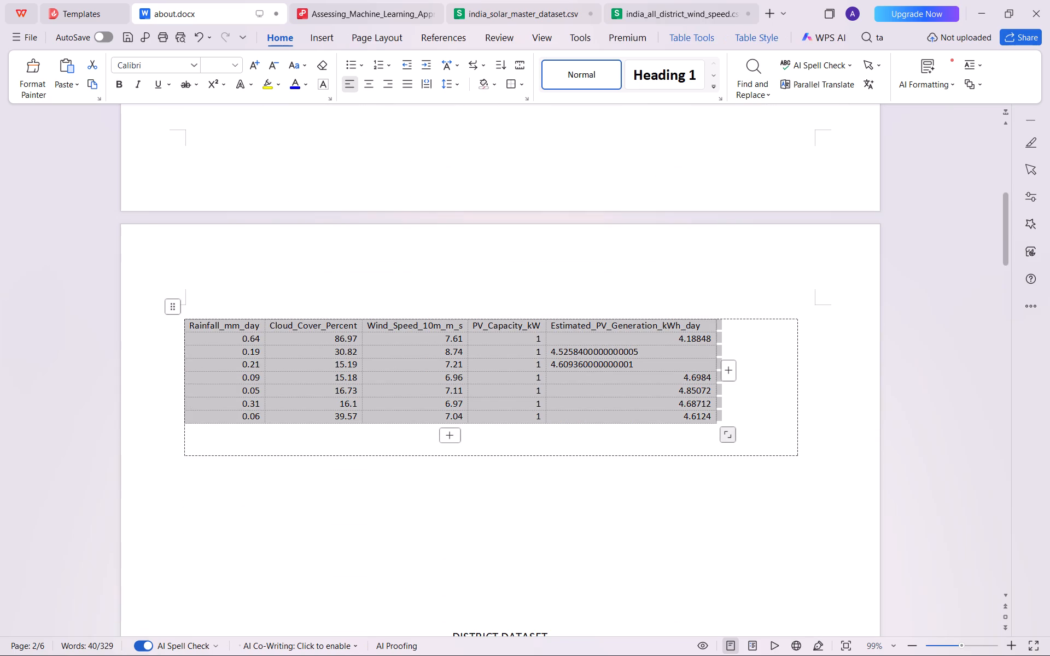
drag(814, 470, 826, 471)
scroll(730, 591, down, 5)
scroll(718, 518, down, 5)
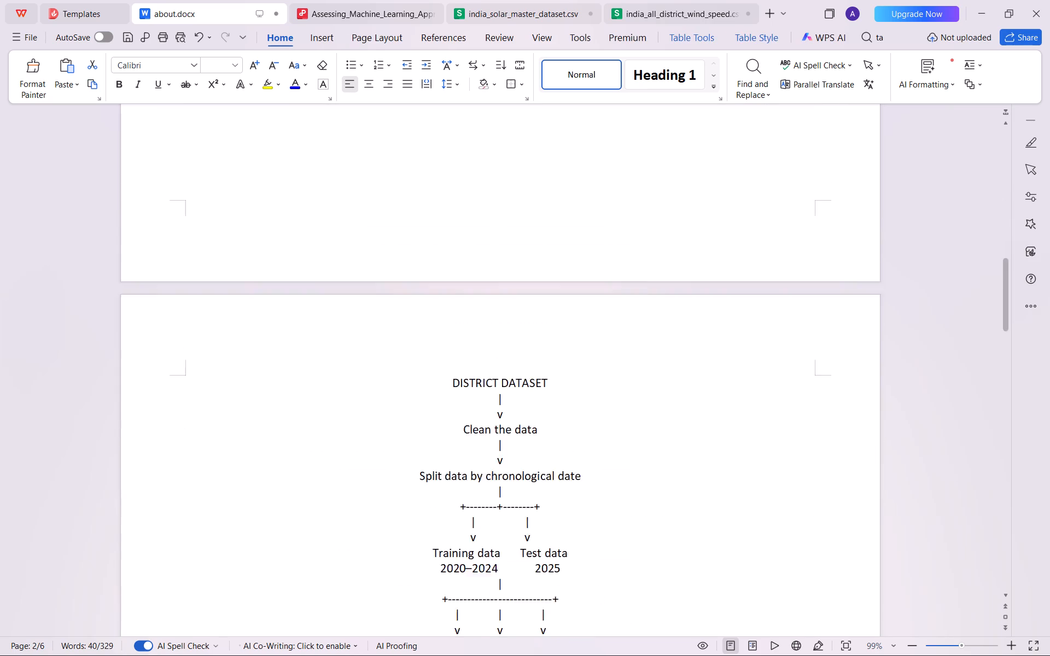
scroll(720, 517, up, 9)
click(651, 517)
Move the solar irradiance and temperature table lower on page one, leaving room for a title above it.
scroll(500, 515, up, 1)
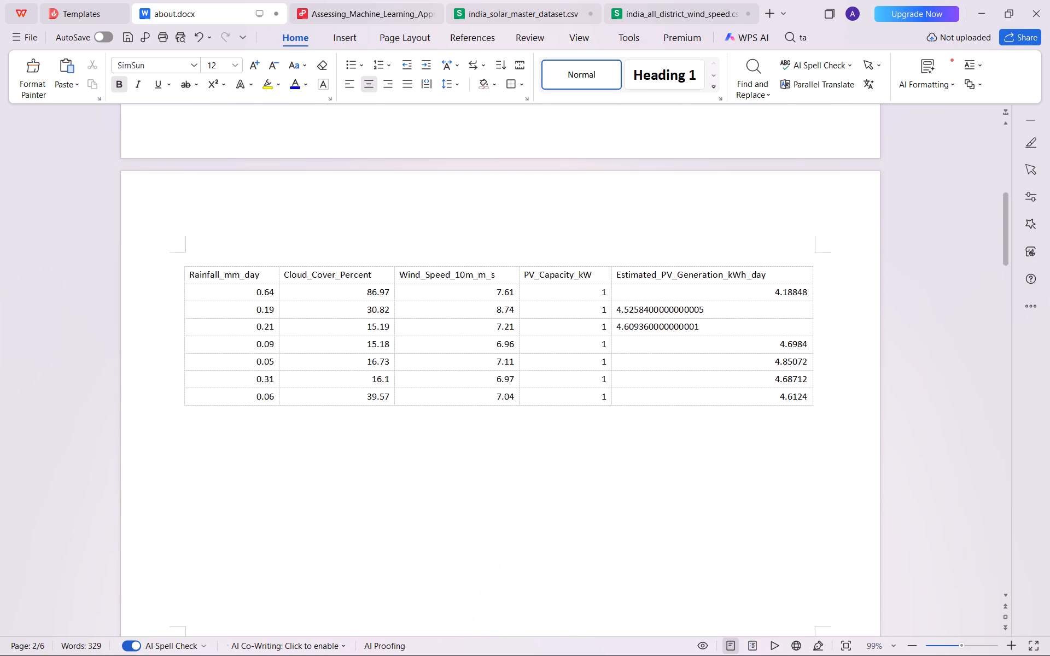
scroll(500, 515, up, 10)
click(385, 161)
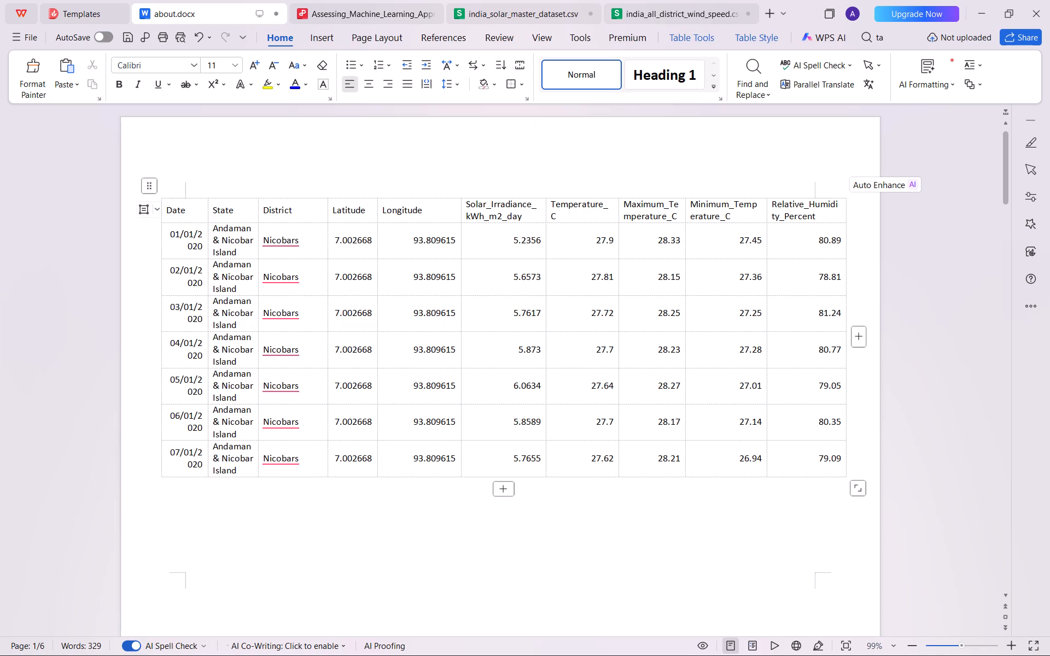
drag(147, 188, 141, 254)
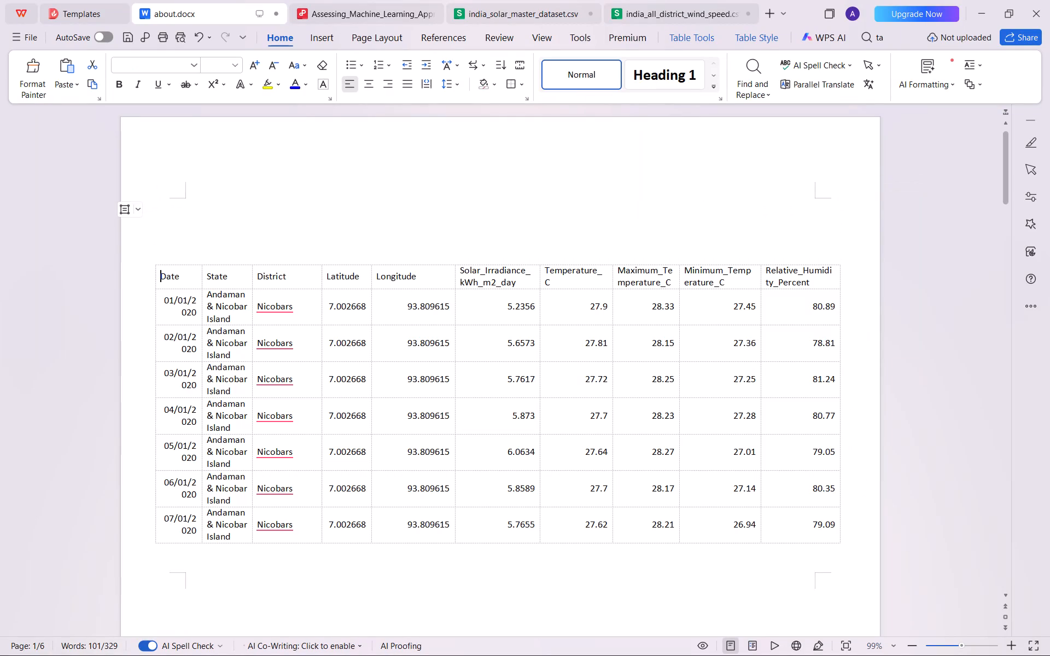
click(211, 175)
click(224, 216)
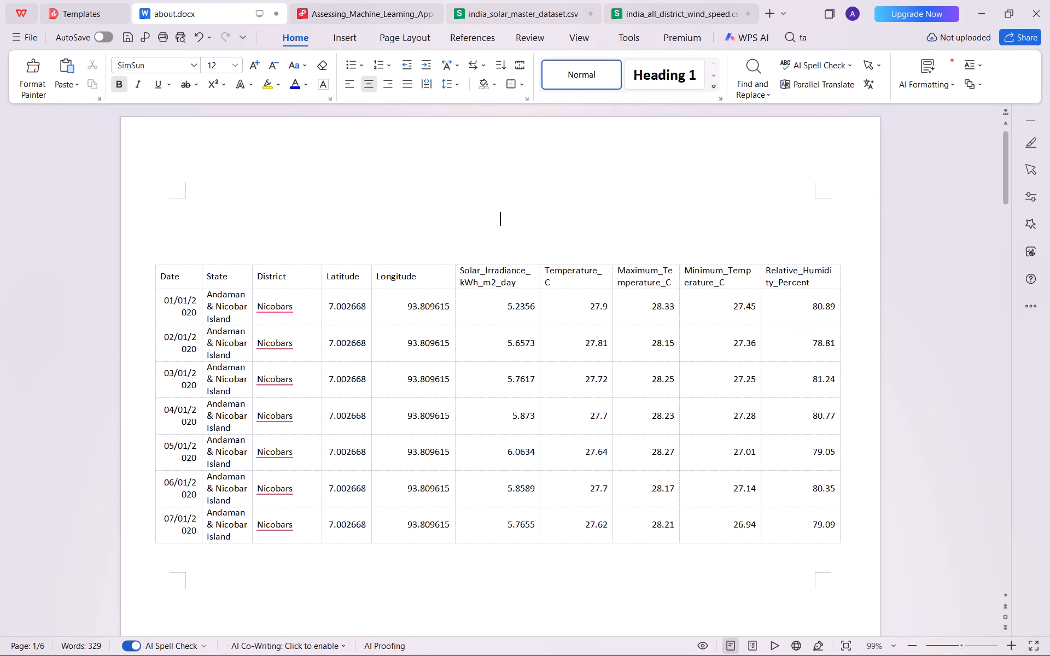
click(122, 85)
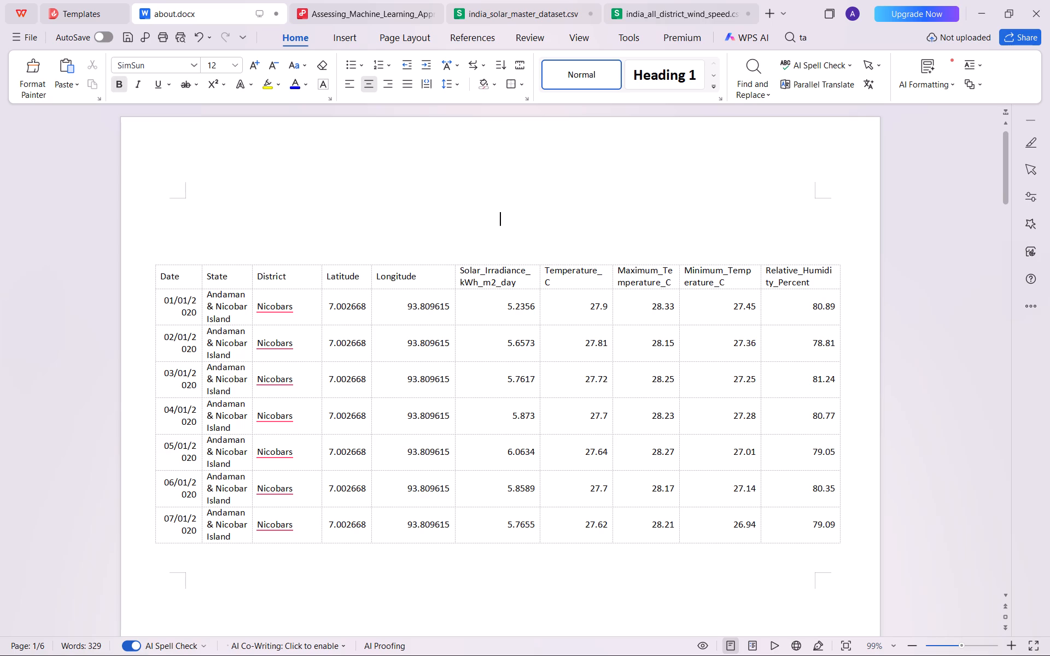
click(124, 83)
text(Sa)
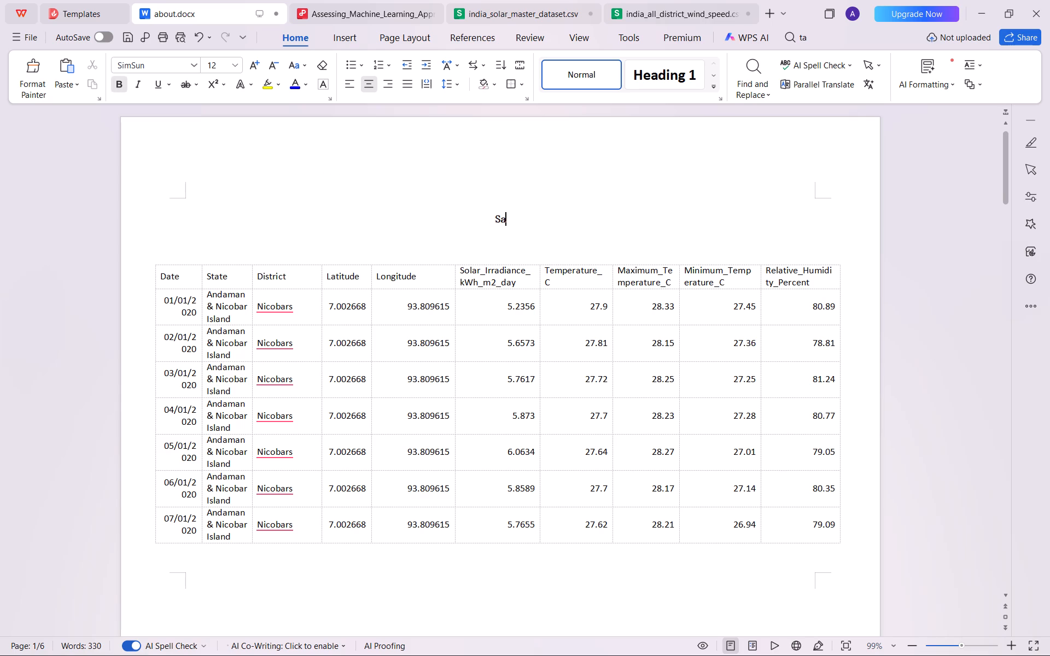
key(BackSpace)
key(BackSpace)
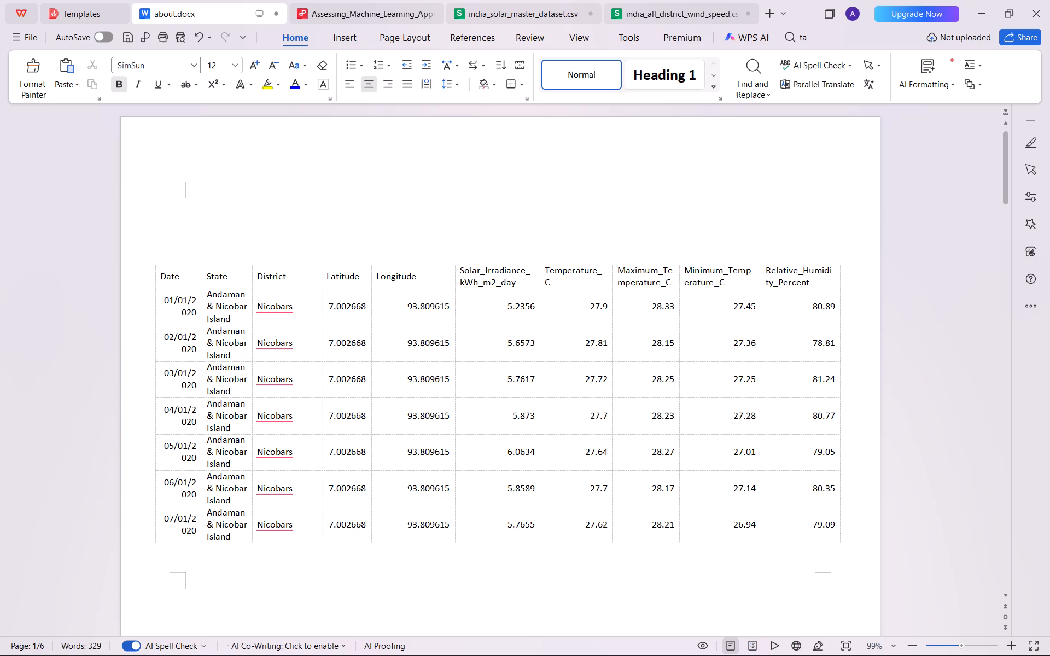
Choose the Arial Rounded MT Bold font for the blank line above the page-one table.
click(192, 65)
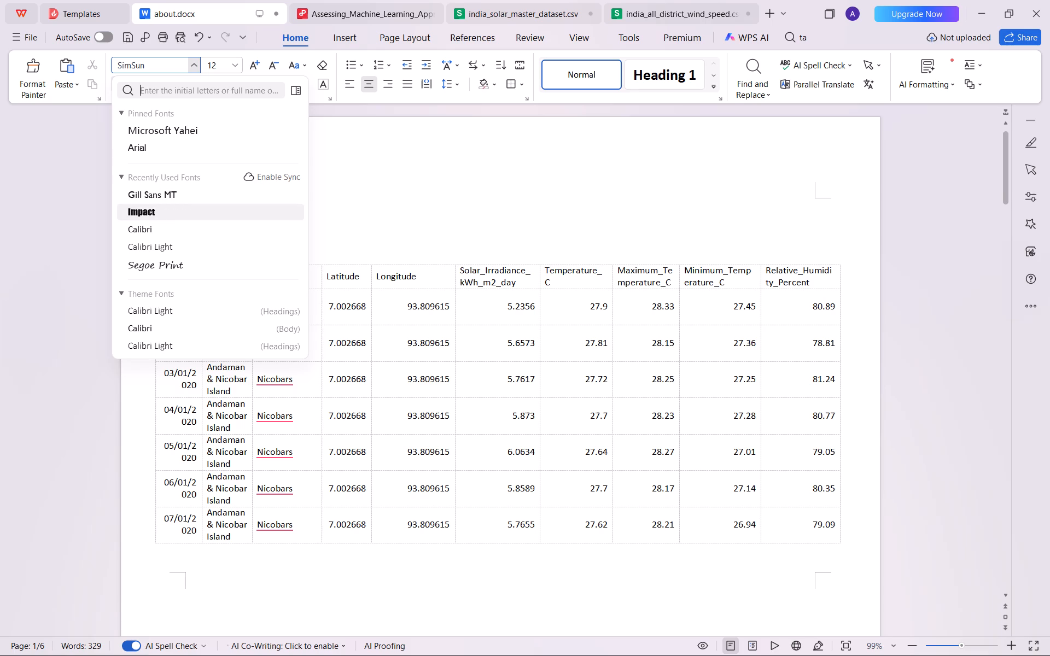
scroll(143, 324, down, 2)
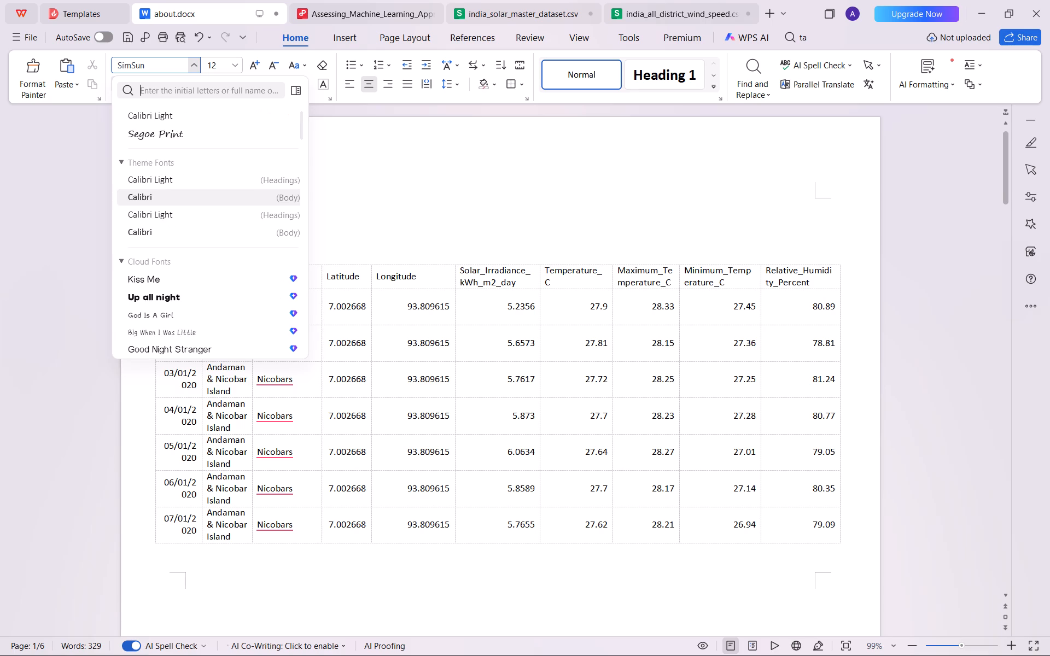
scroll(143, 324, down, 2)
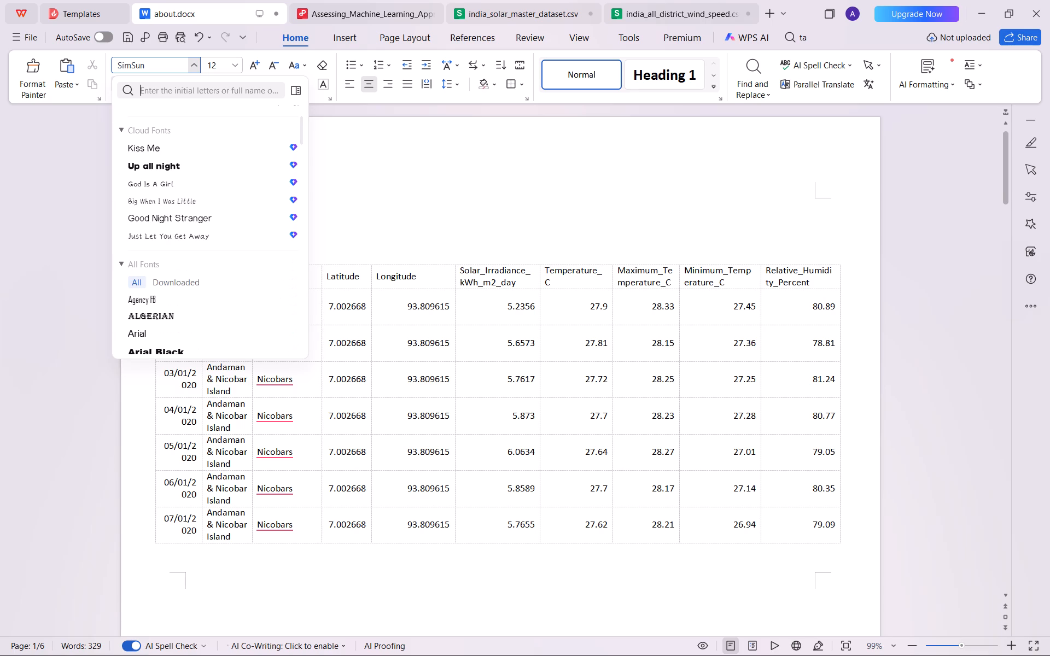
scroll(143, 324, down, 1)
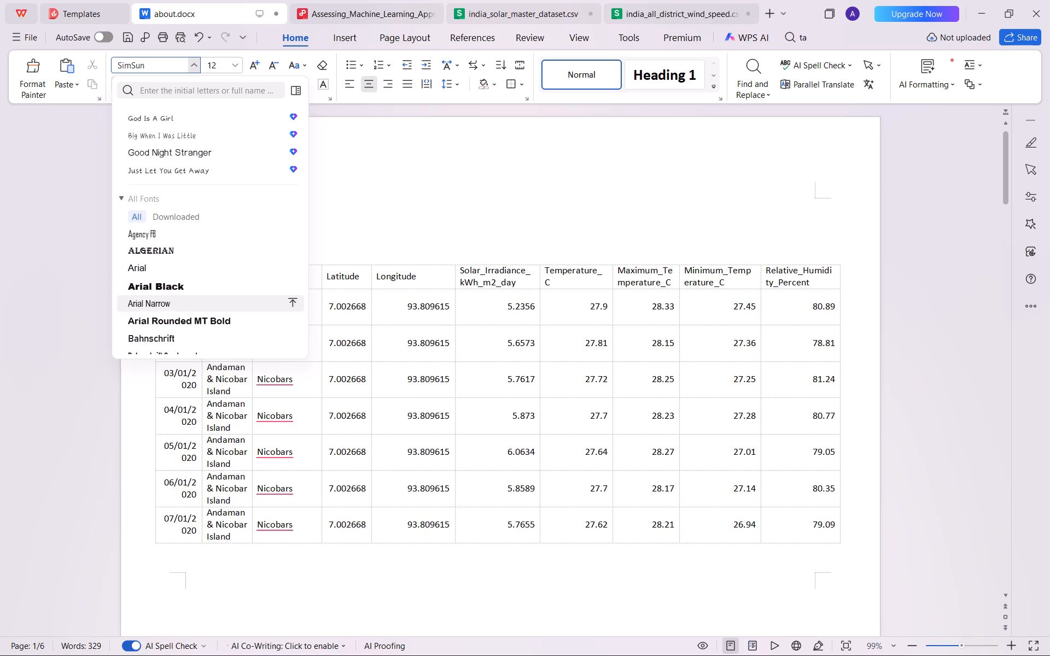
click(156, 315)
Add the title SANPLE CSV DATA in size 18 on the first line above the page-one table.
click(368, 178)
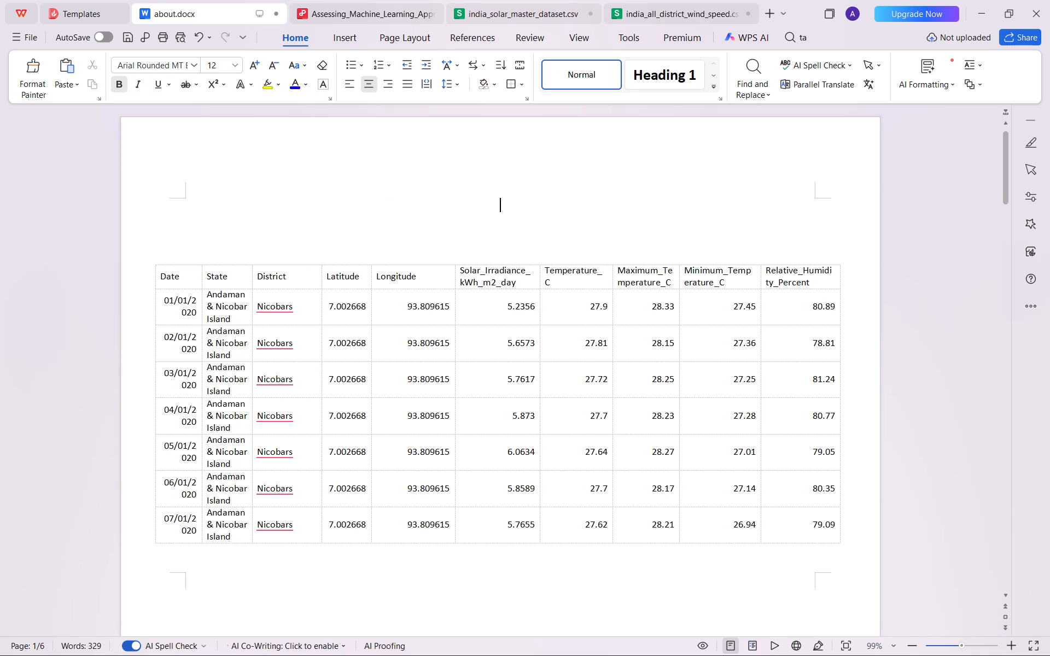
click(233, 66)
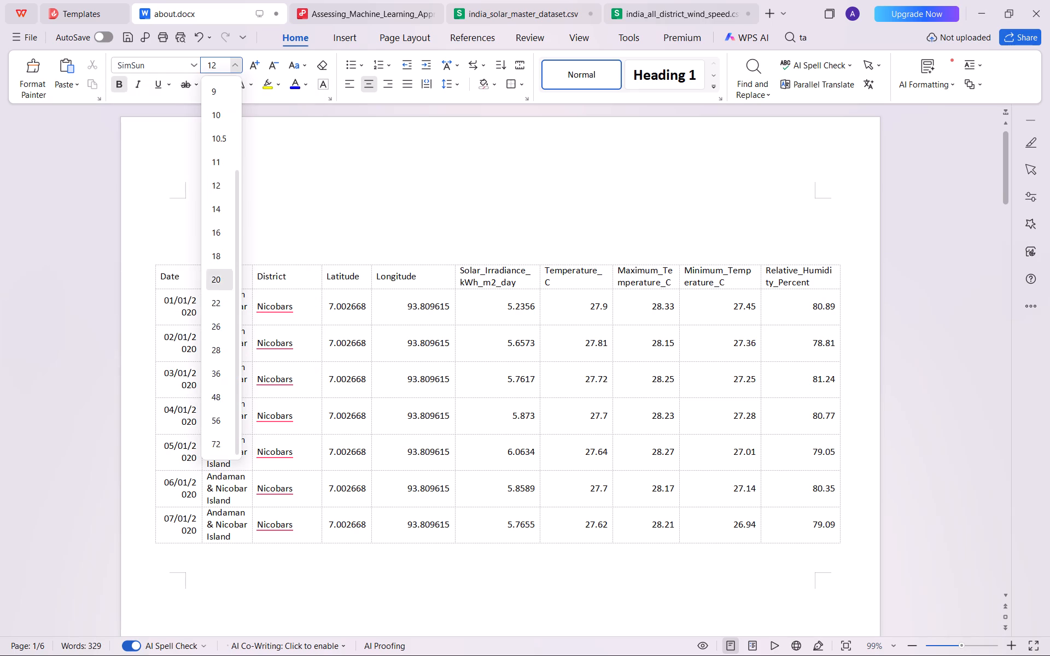
click(218, 252)
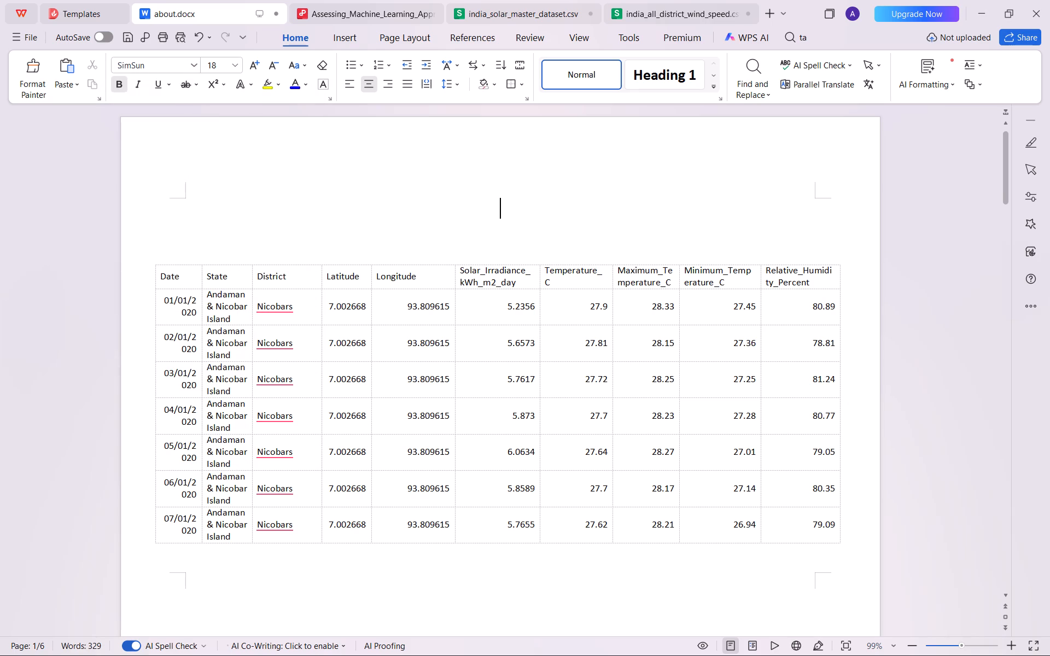
text(SA)
text(NPLE)
key(space)
text(CS)
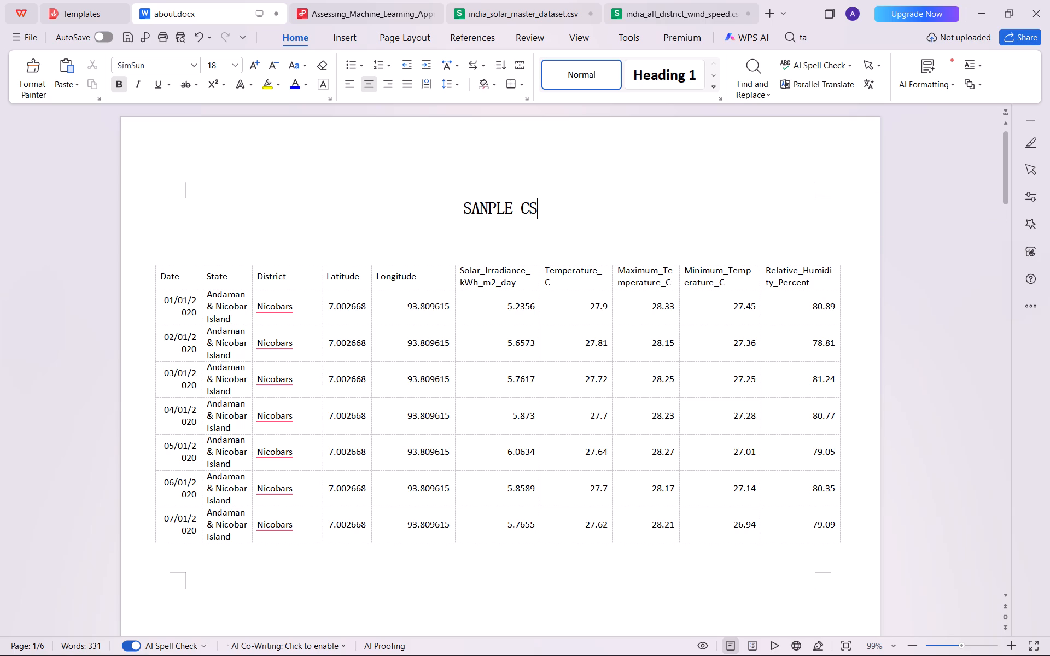
text(V DATA)
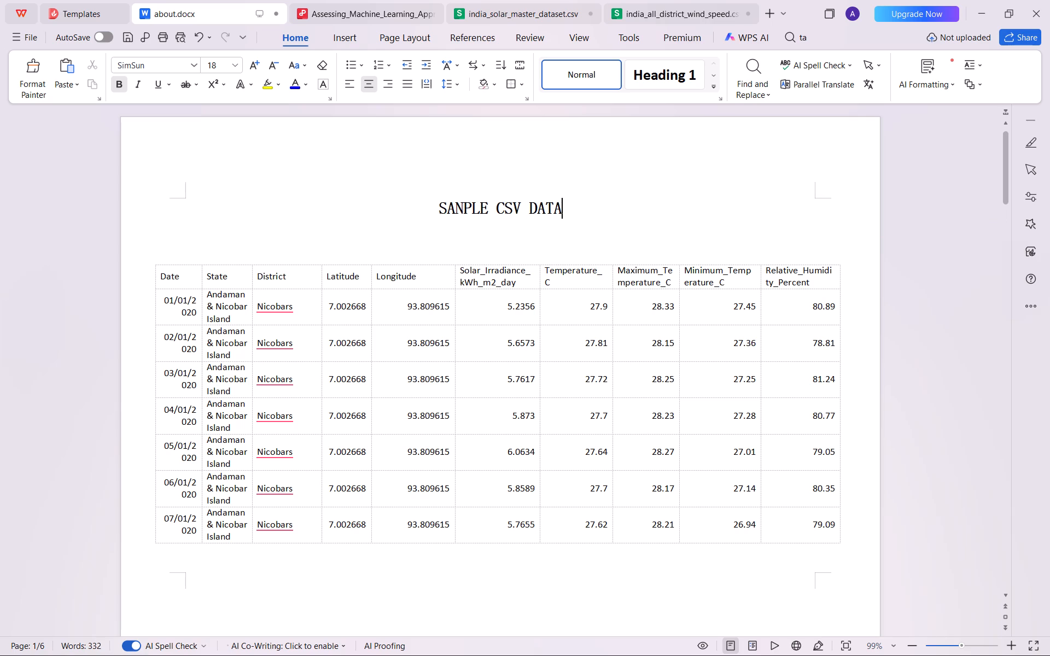
Highlight the SANPLE CSV DATA title in yellow.
drag(419, 203, 642, 212)
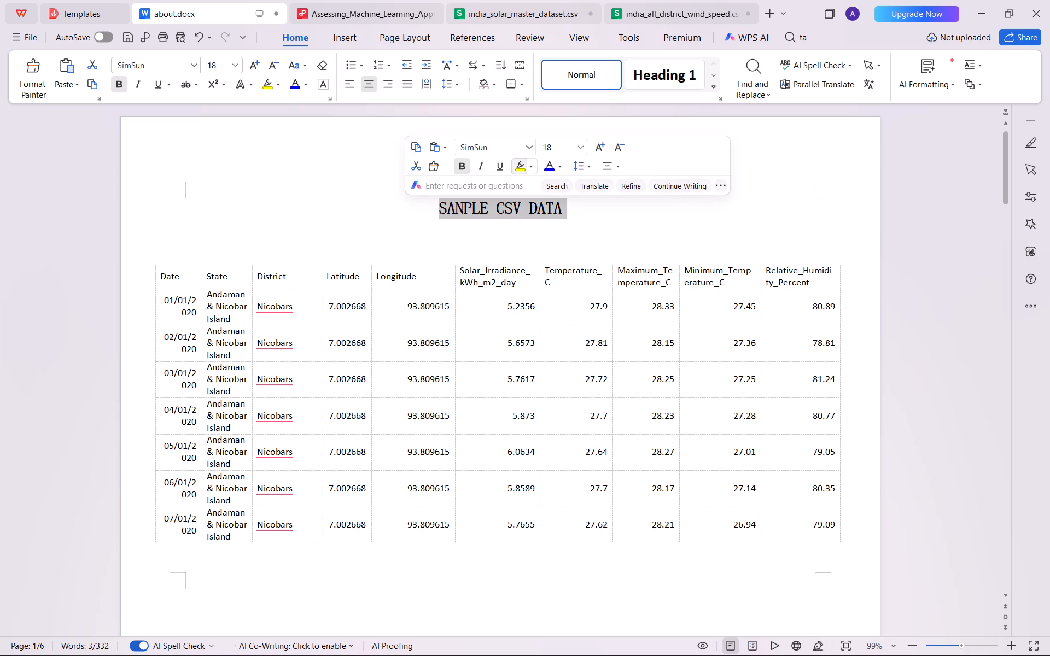
click(520, 173)
click(601, 241)
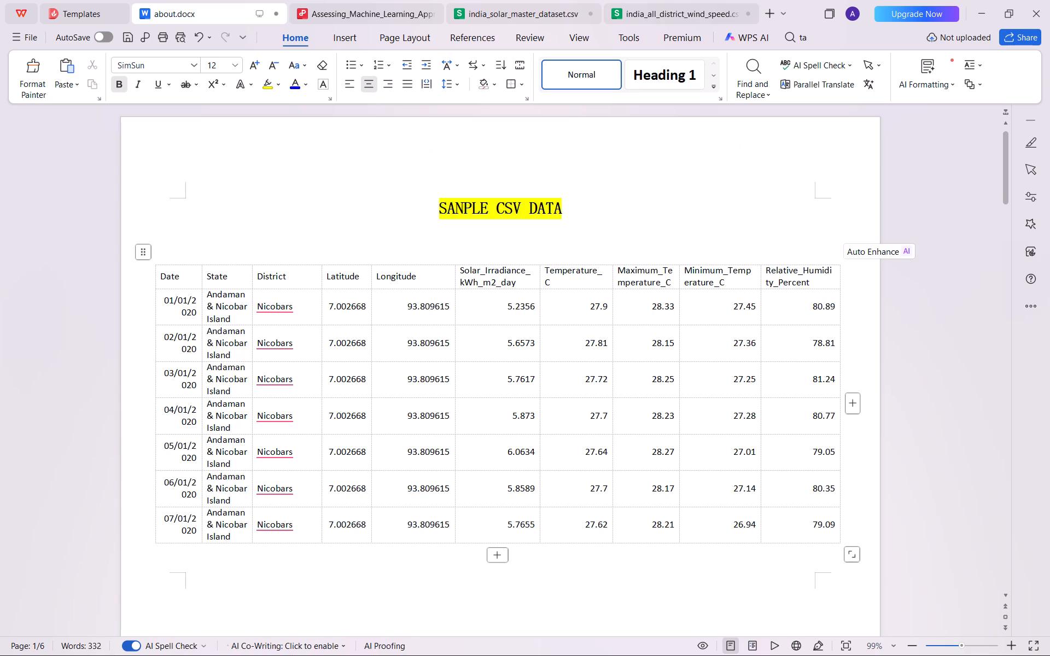
Format the SANPLE CSV DATA title in Arial Black at size 20.
drag(440, 198, 613, 210)
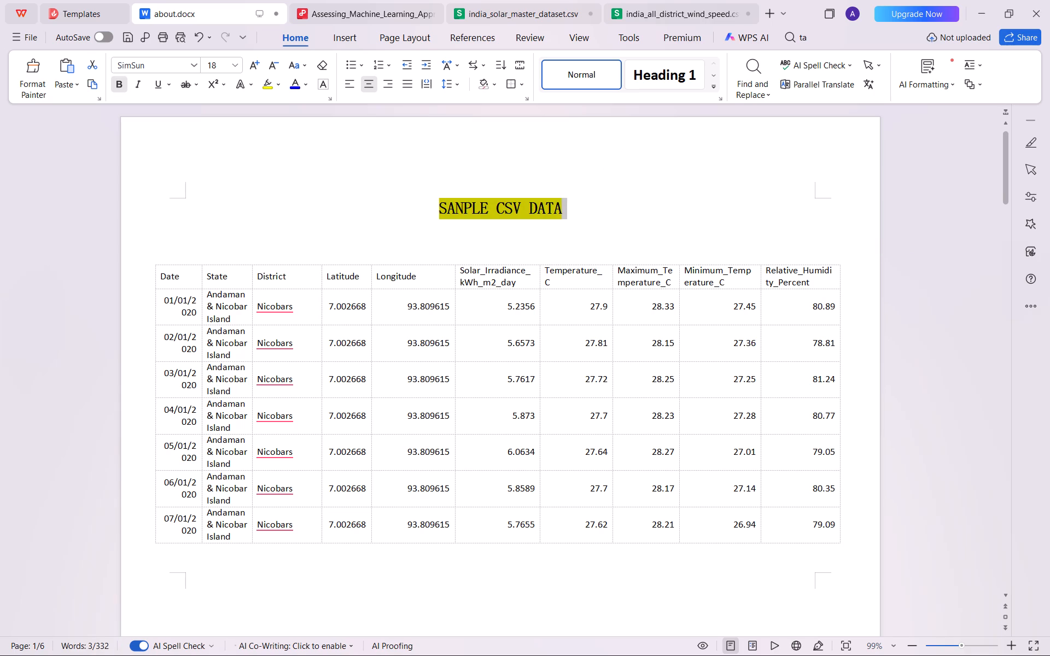
click(231, 66)
click(219, 277)
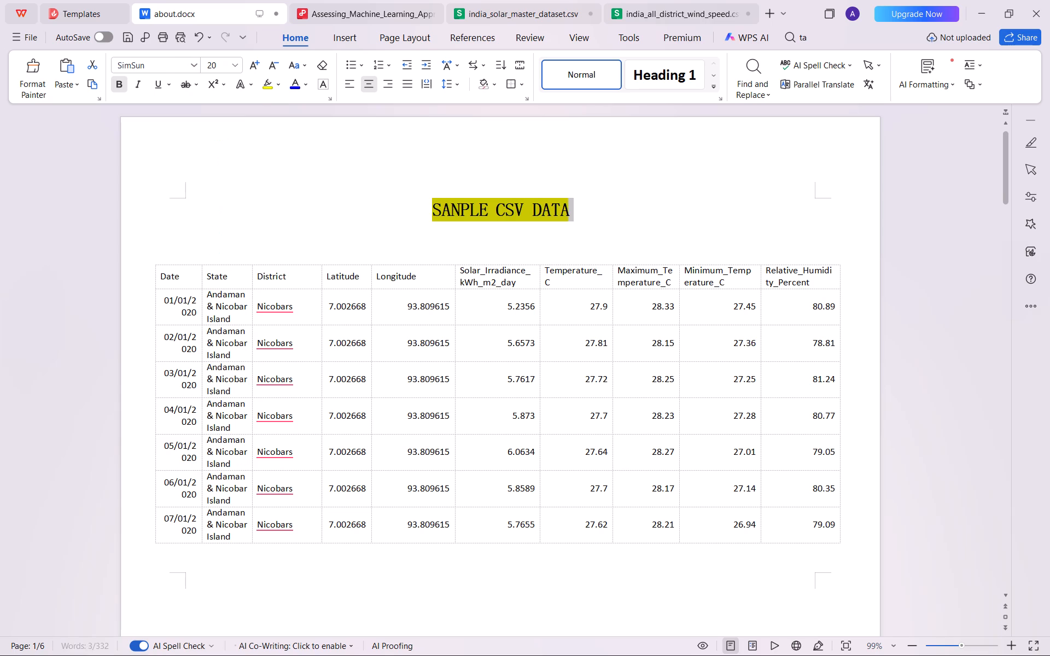
click(195, 62)
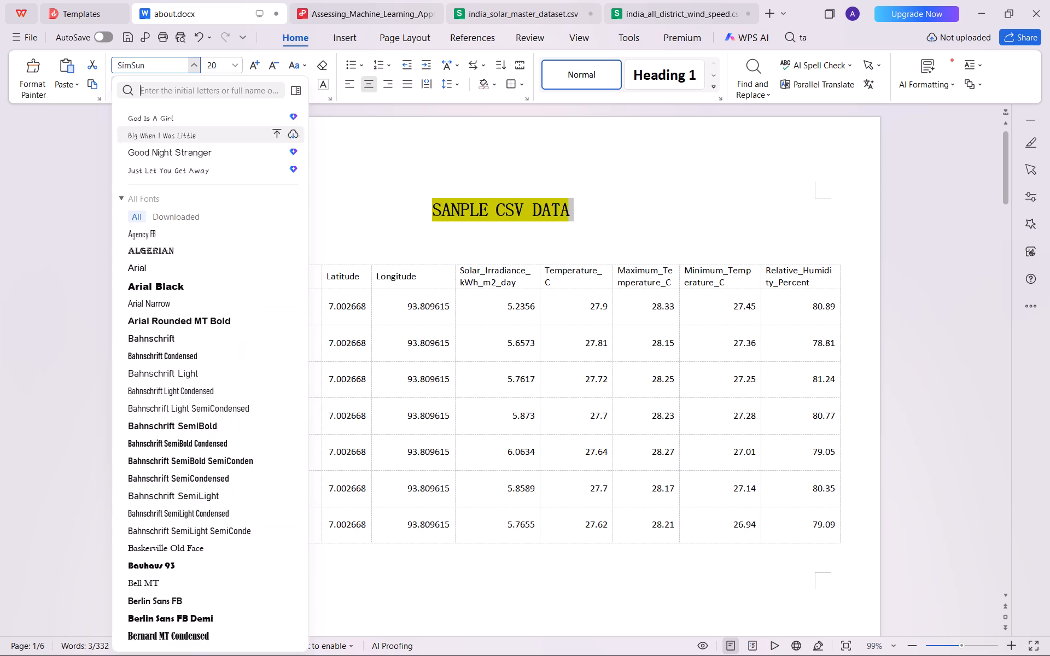
click(155, 290)
click(291, 220)
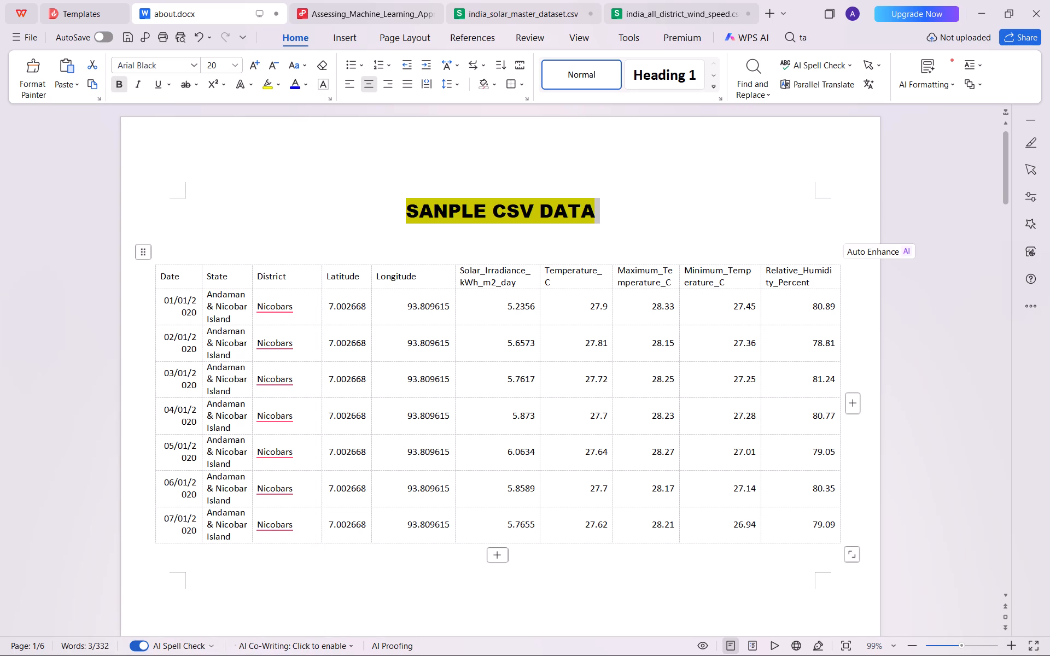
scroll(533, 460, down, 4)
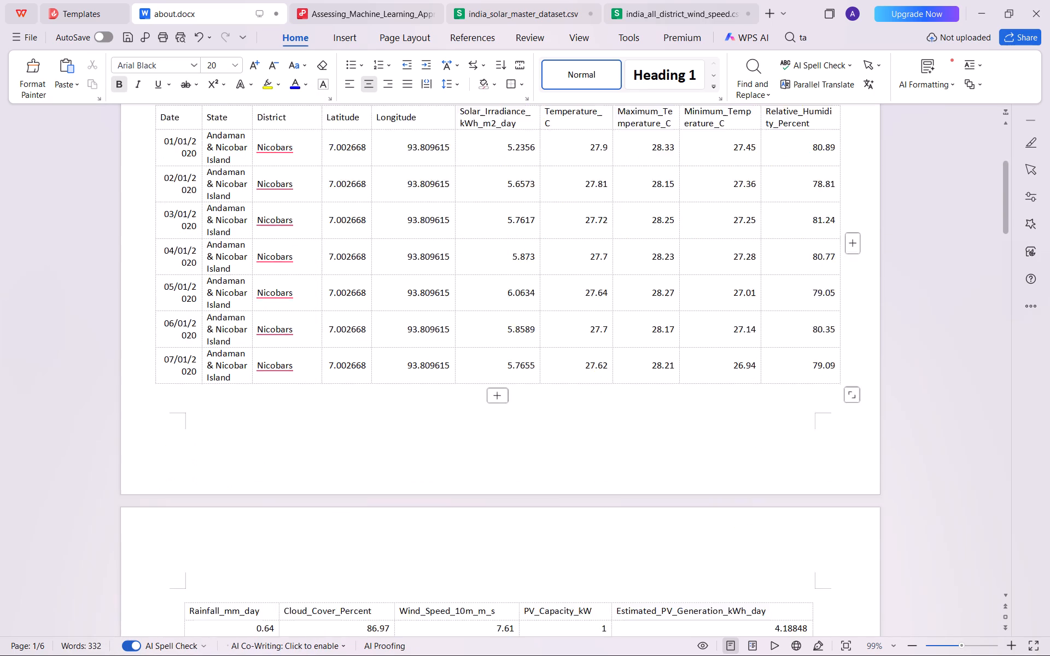
Shorten the two overlong Estimated_PV_Generation_kWh_day values in the page-two table to 4.5258400 and 4.6093600.
scroll(533, 460, down, 2)
scroll(533, 460, up, 5)
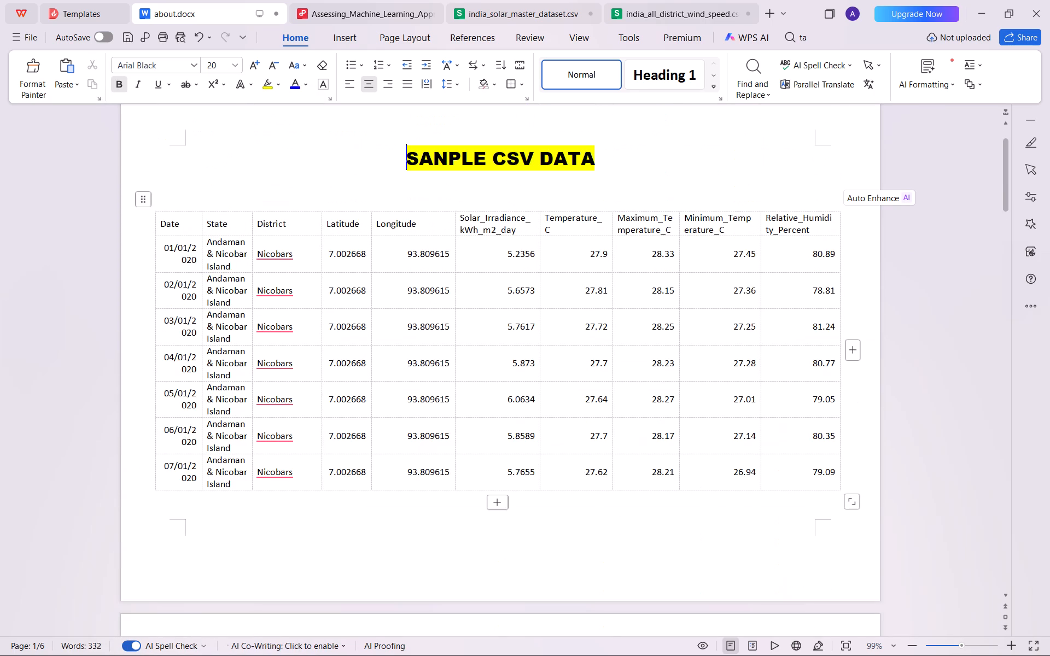
scroll(533, 460, down, 4)
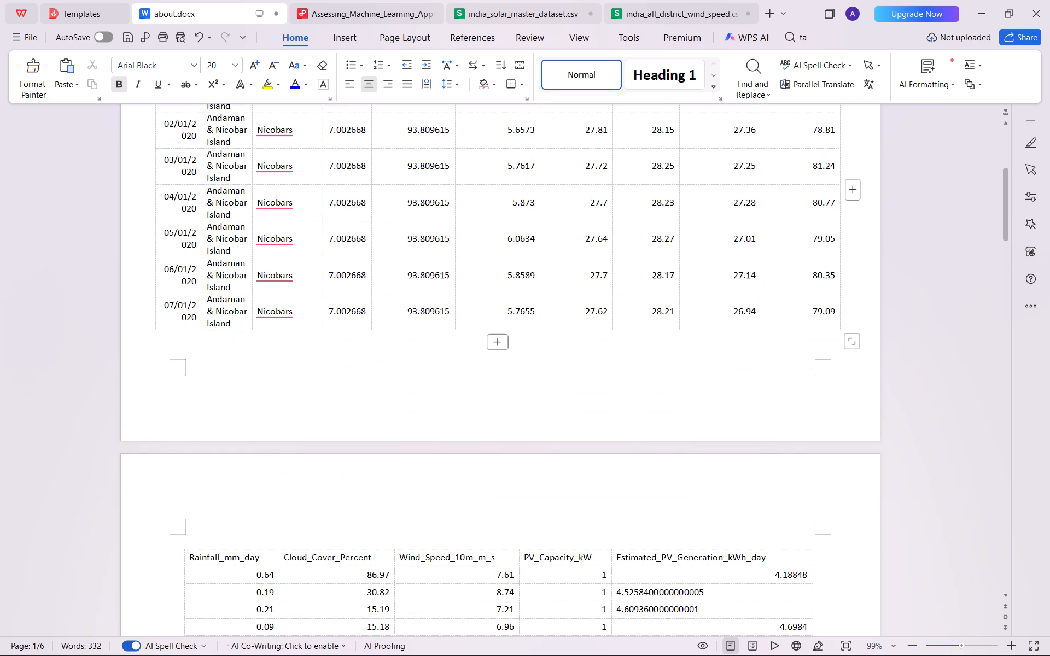
scroll(533, 460, down, 3)
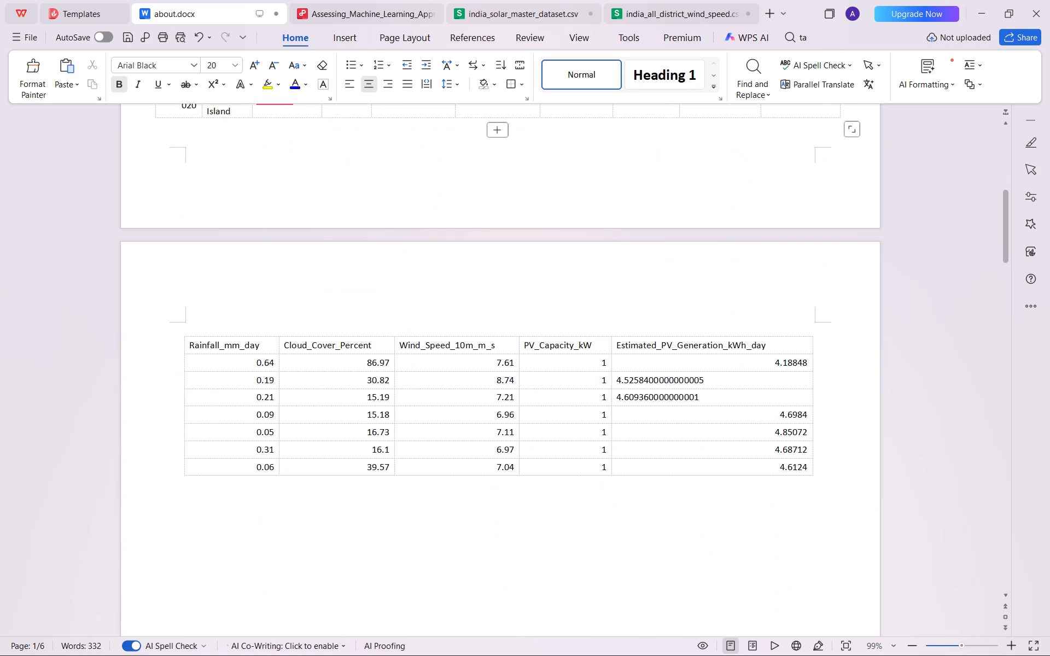
click(627, 380)
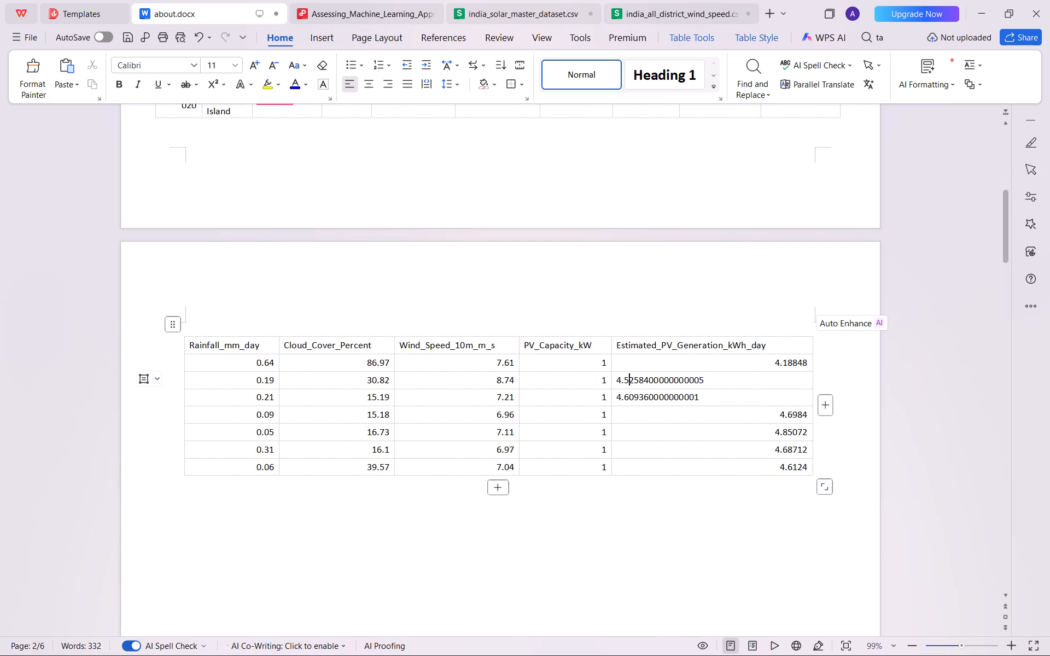
drag(657, 382, 758, 384)
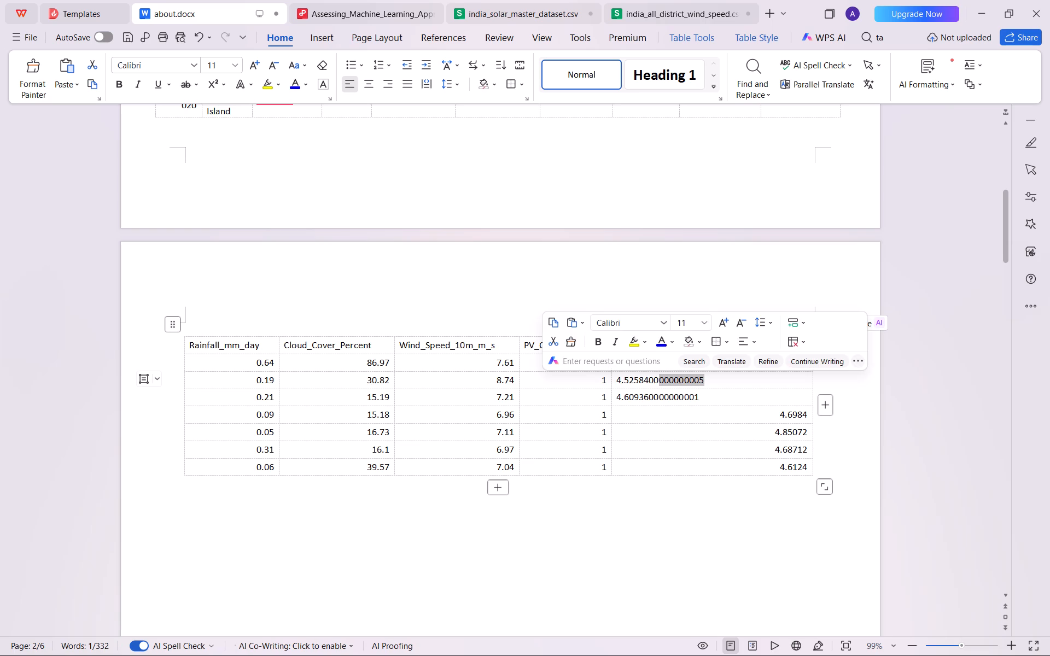
key(BackSpace)
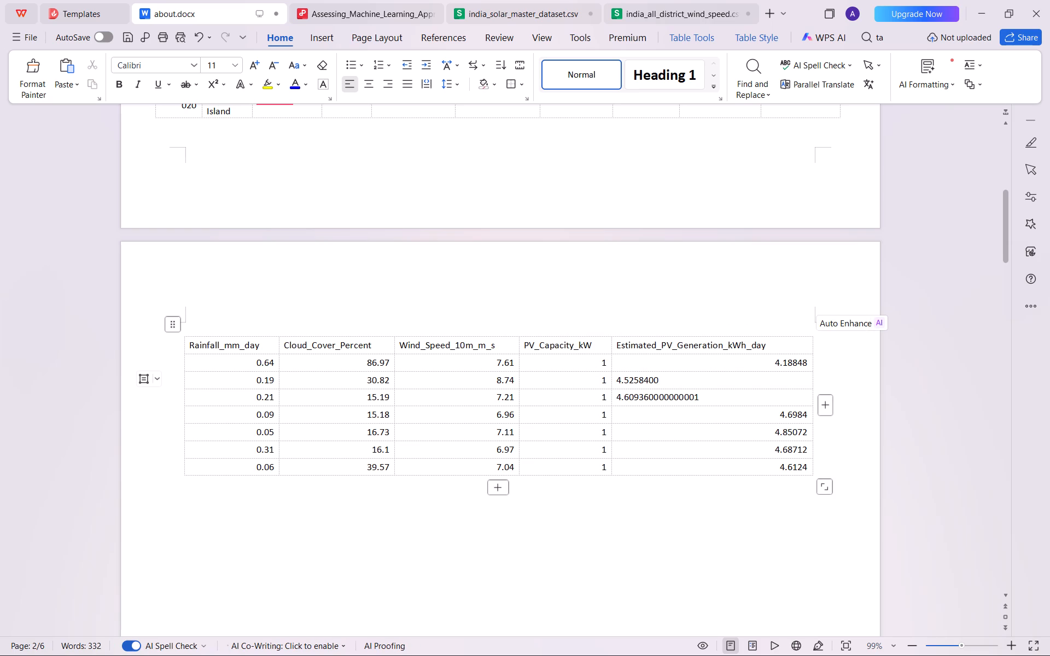
drag(660, 397, 708, 402)
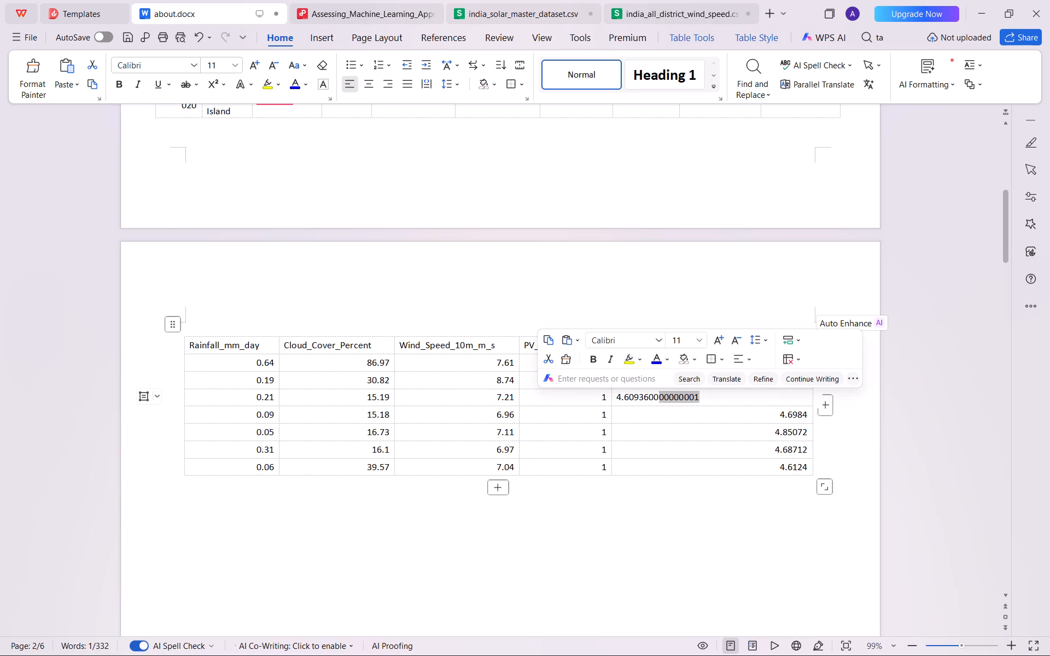
key(BackSpace)
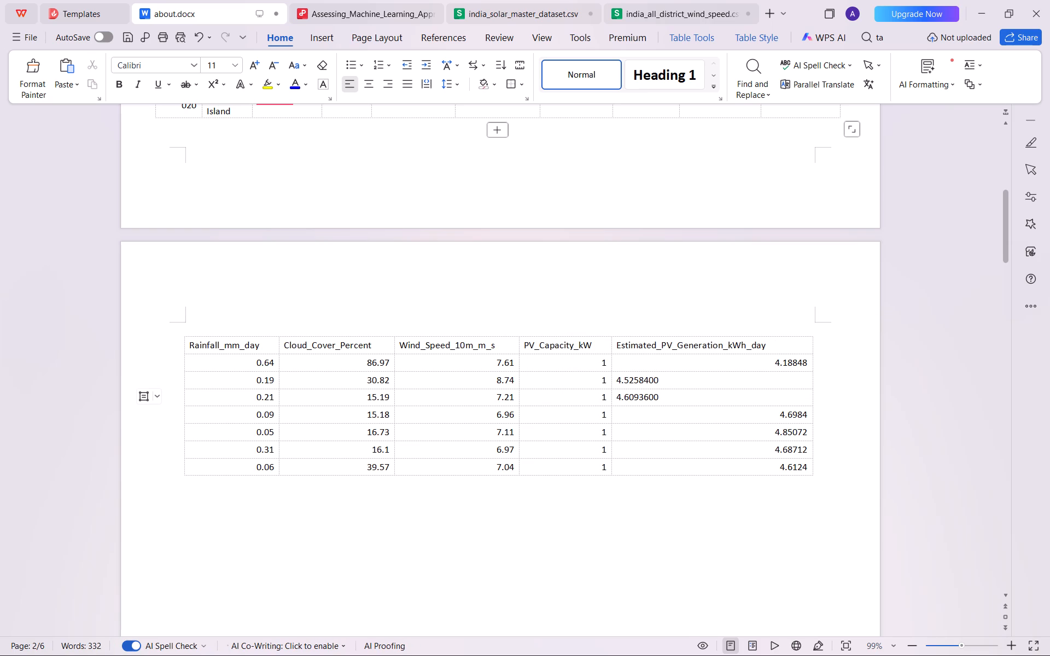
Right-align the 4.6093600 and 4.5258400 cells in the Estimated_PV_Generation_kWh_day column.
click(383, 87)
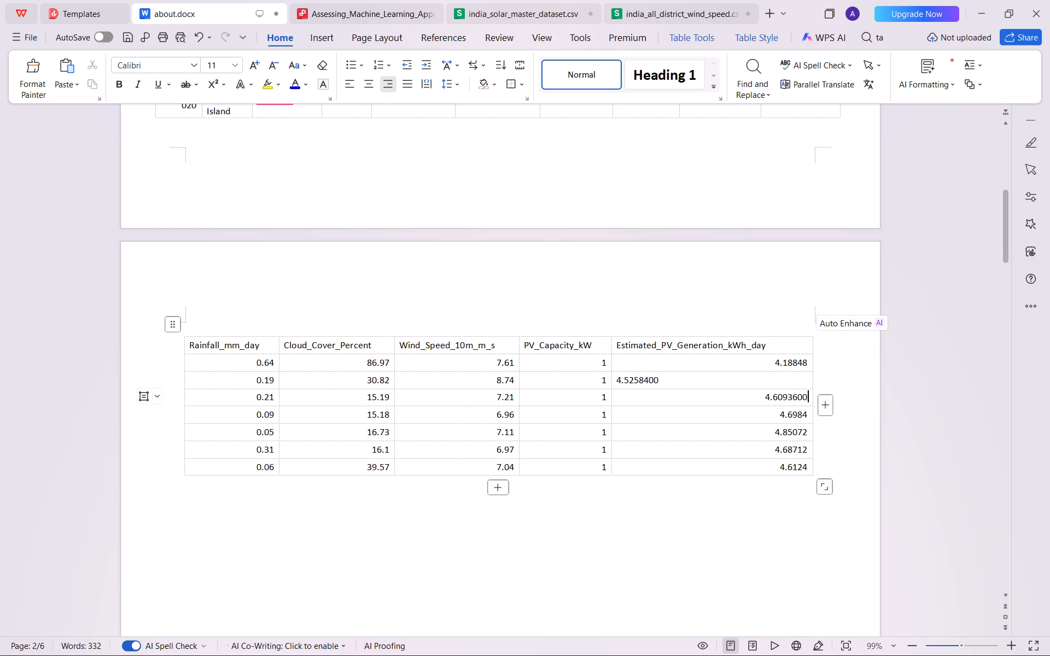
click(688, 382)
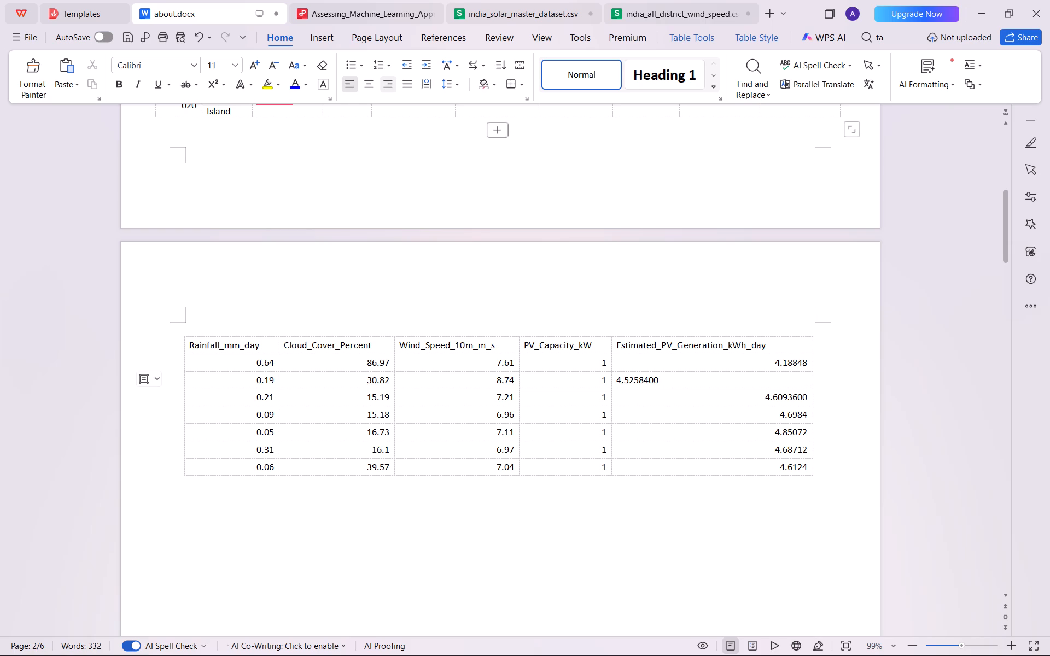
click(382, 87)
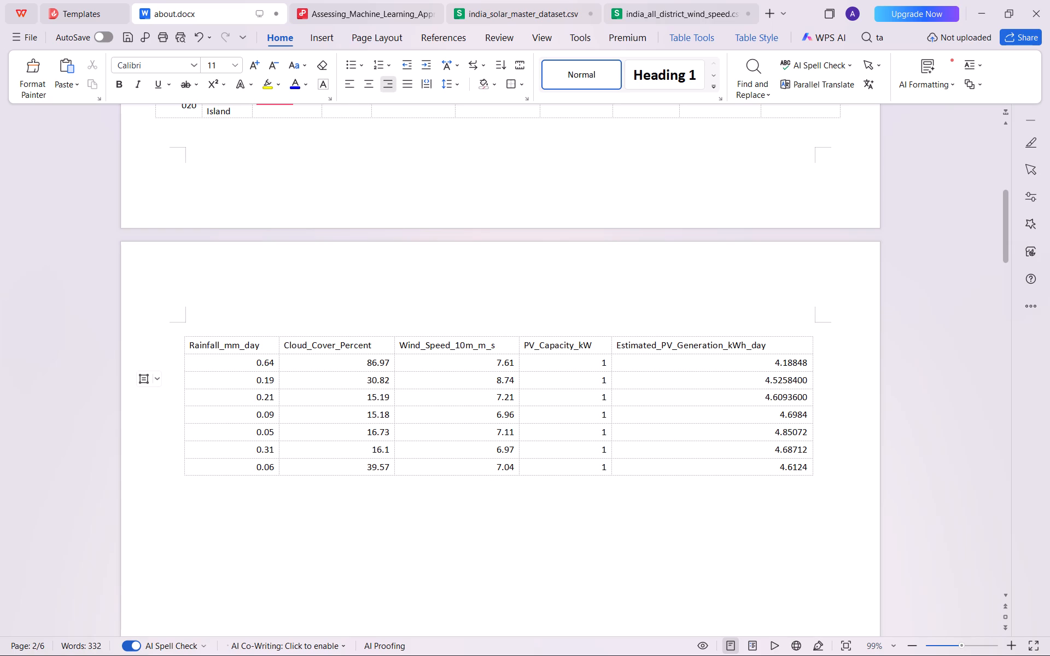
Review the layout after the page-two table, from the DISTRICT DATASET flowchart to the EPV formula and metric definitions.
click(447, 548)
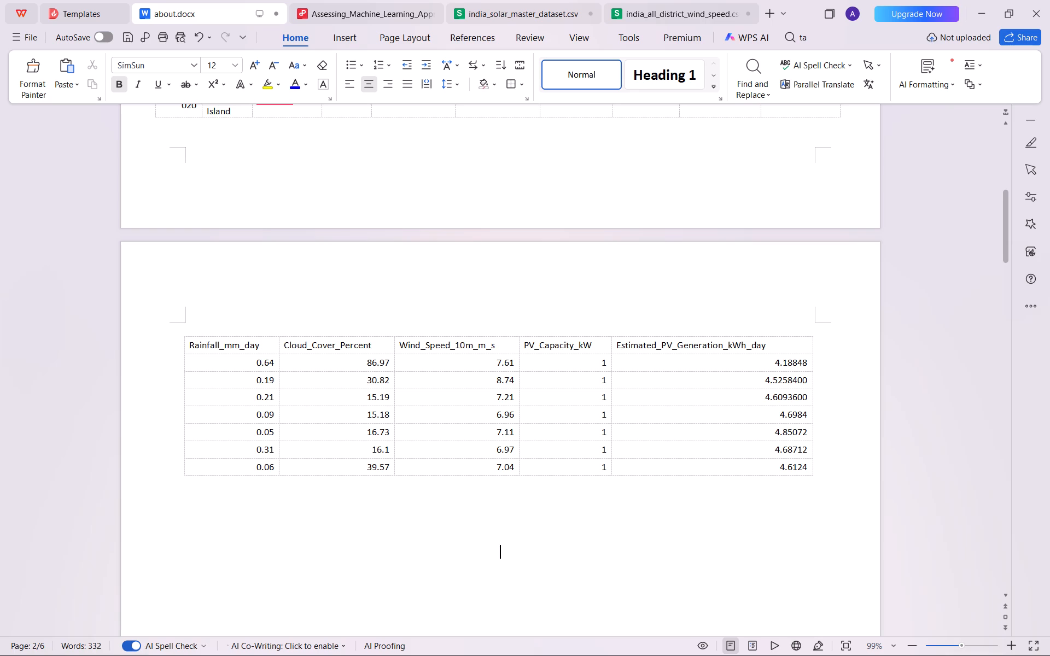
scroll(447, 548, up, 2)
scroll(447, 548, down, 8)
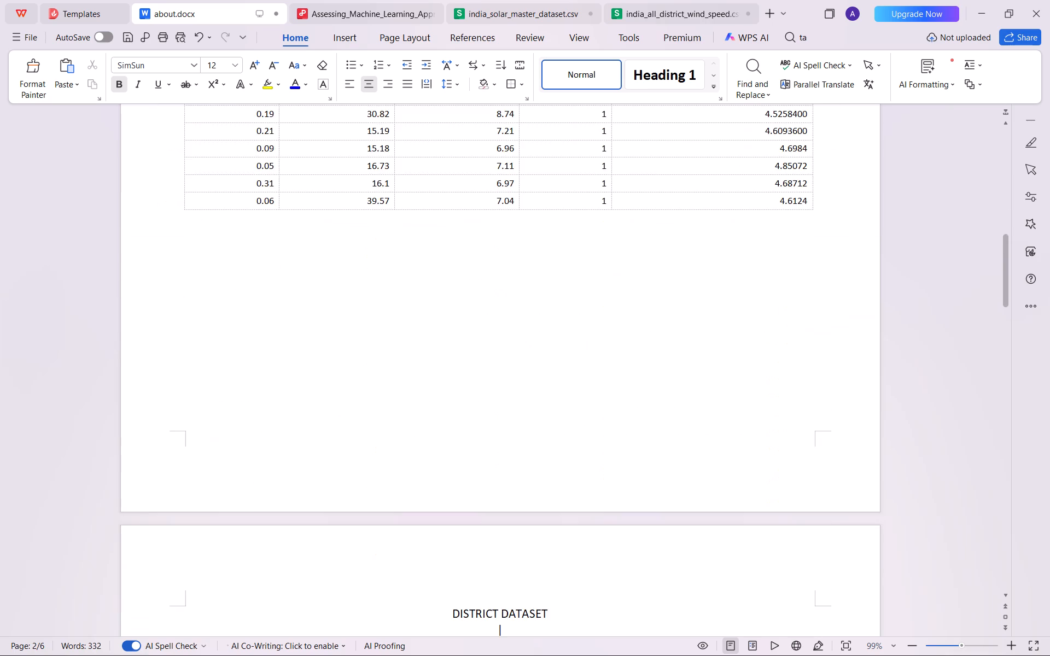
scroll(447, 548, down, 18)
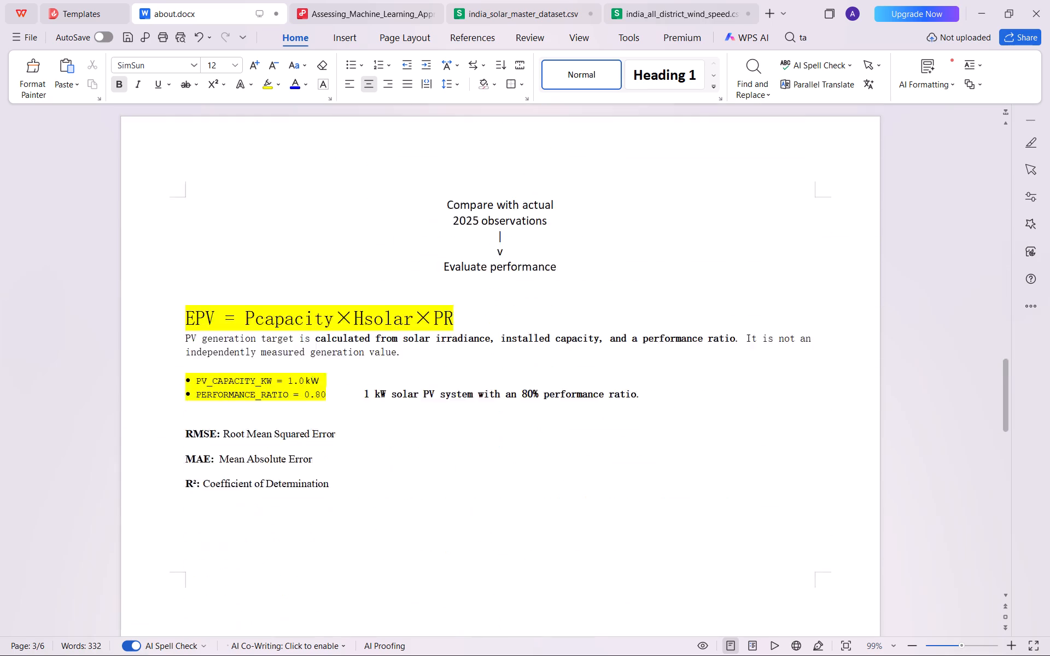
scroll(447, 548, down, 1)
scroll(447, 548, up, 6)
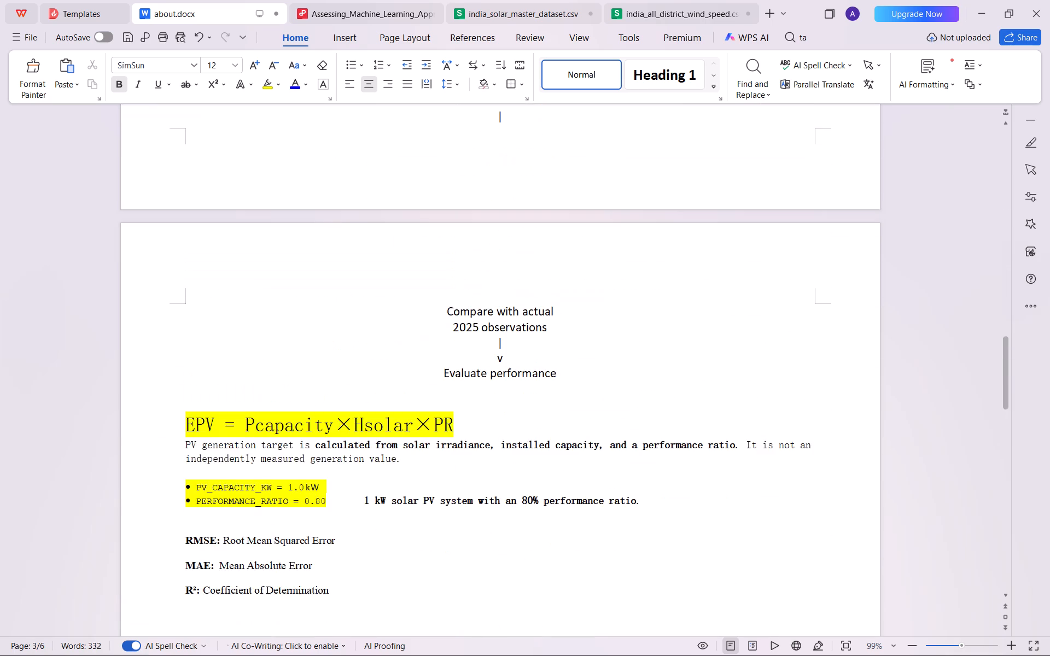
scroll(447, 548, up, 7)
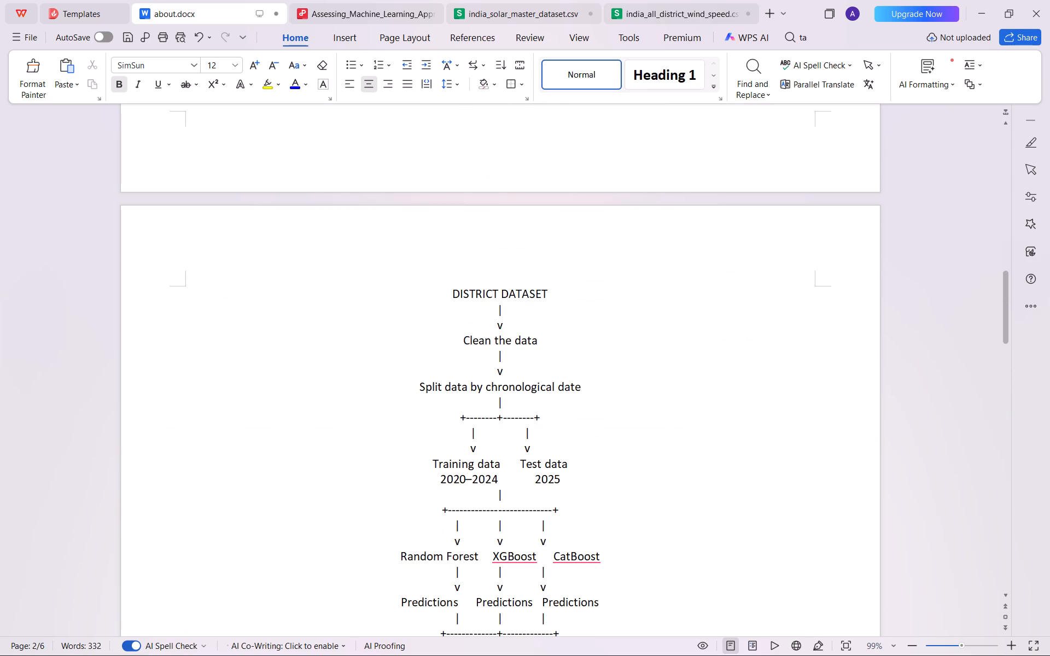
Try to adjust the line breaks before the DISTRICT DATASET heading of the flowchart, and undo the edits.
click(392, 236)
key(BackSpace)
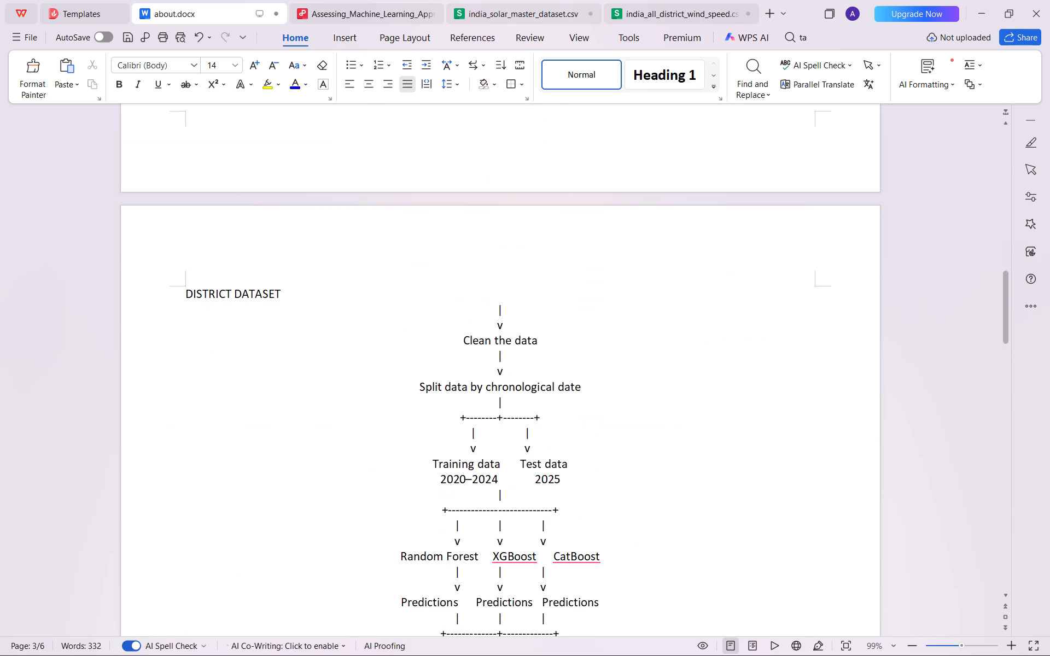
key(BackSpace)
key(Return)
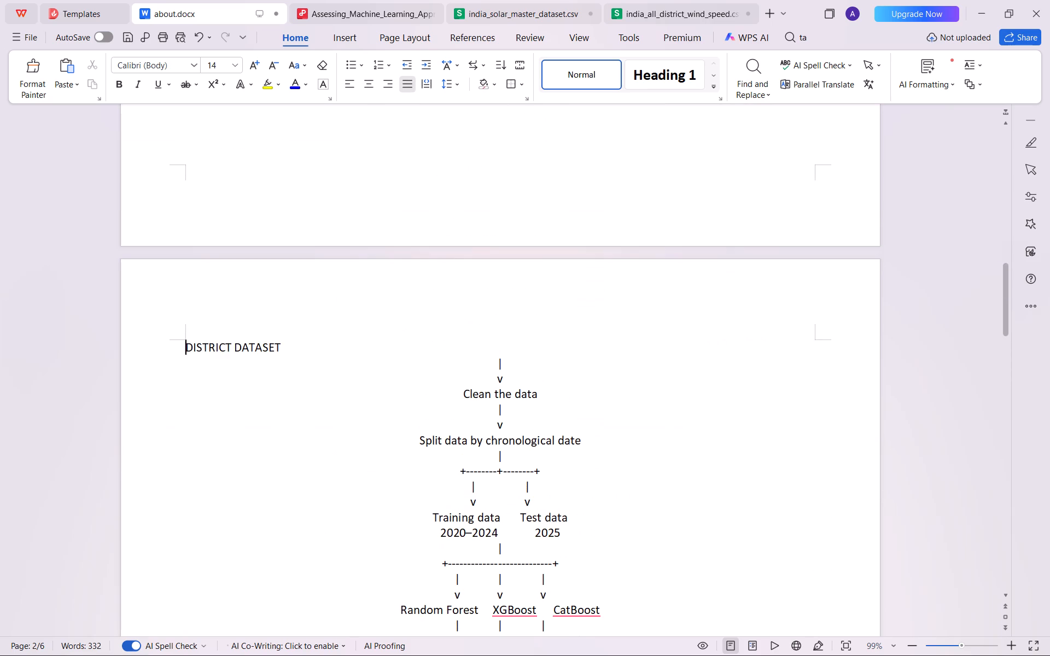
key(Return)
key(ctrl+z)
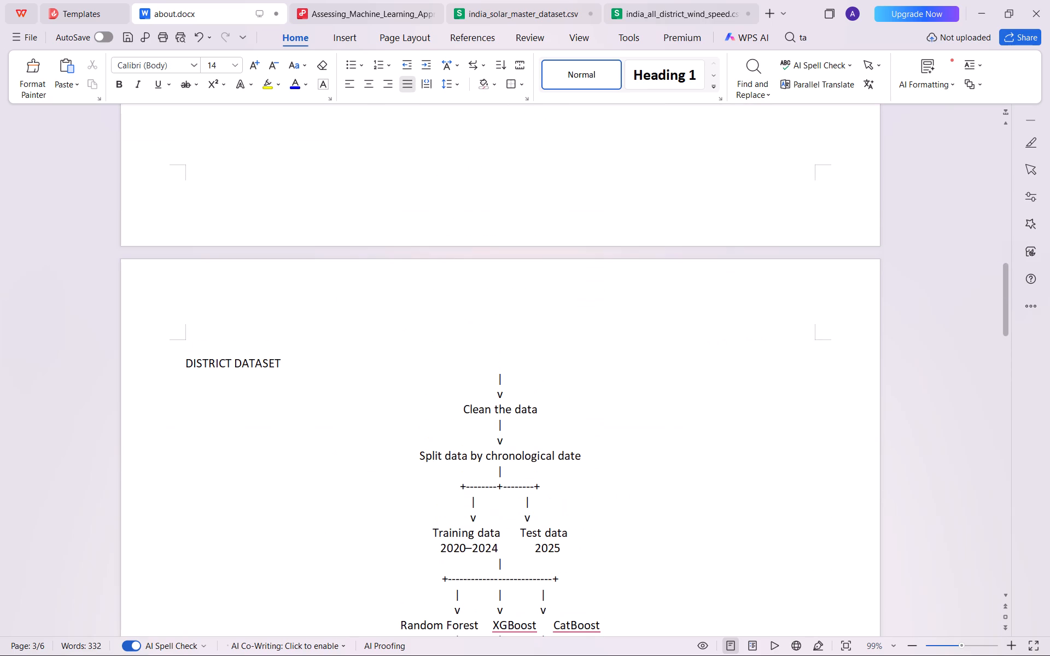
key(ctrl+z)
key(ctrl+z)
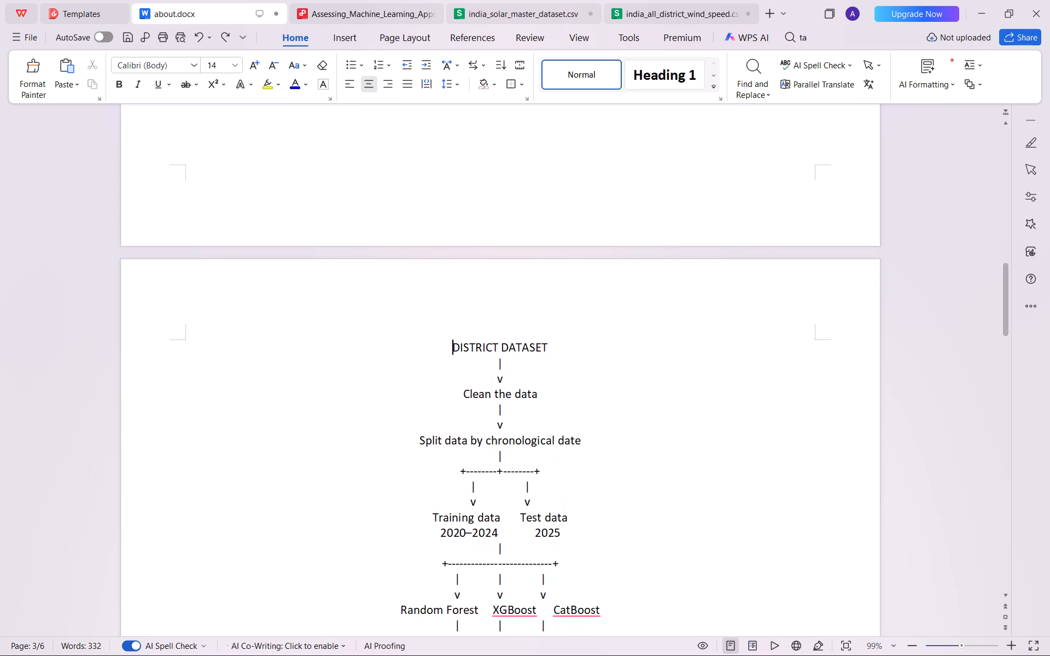
Set the font size of the whole flowchart, from DISTRICT DATASET to Evaluate performance, to 12.
scroll(445, 271, down, 8)
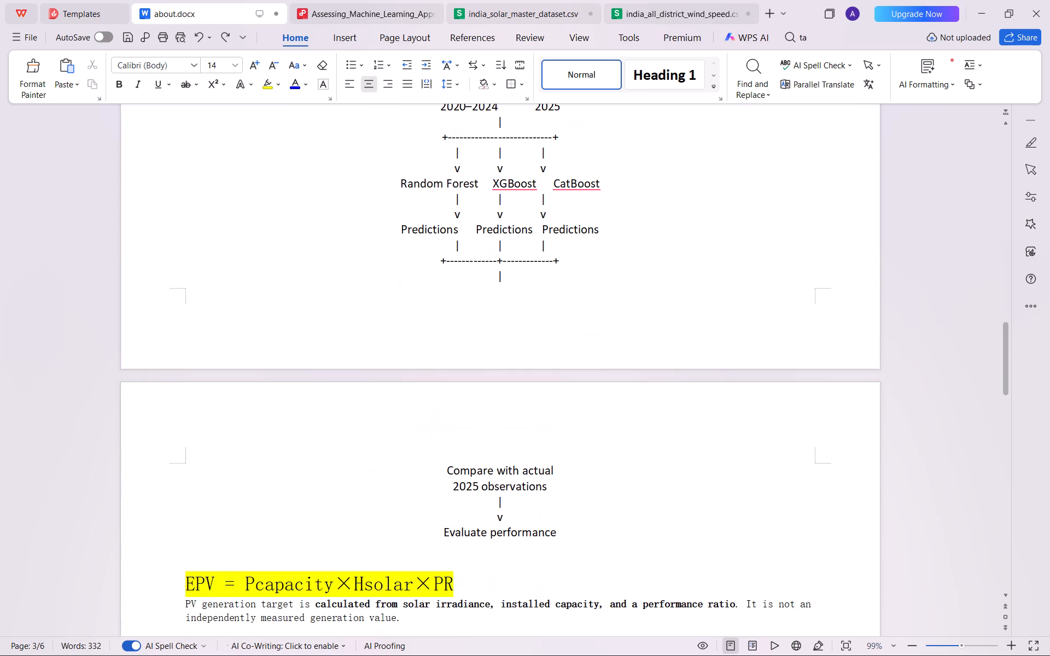
drag(557, 537, 428, 159)
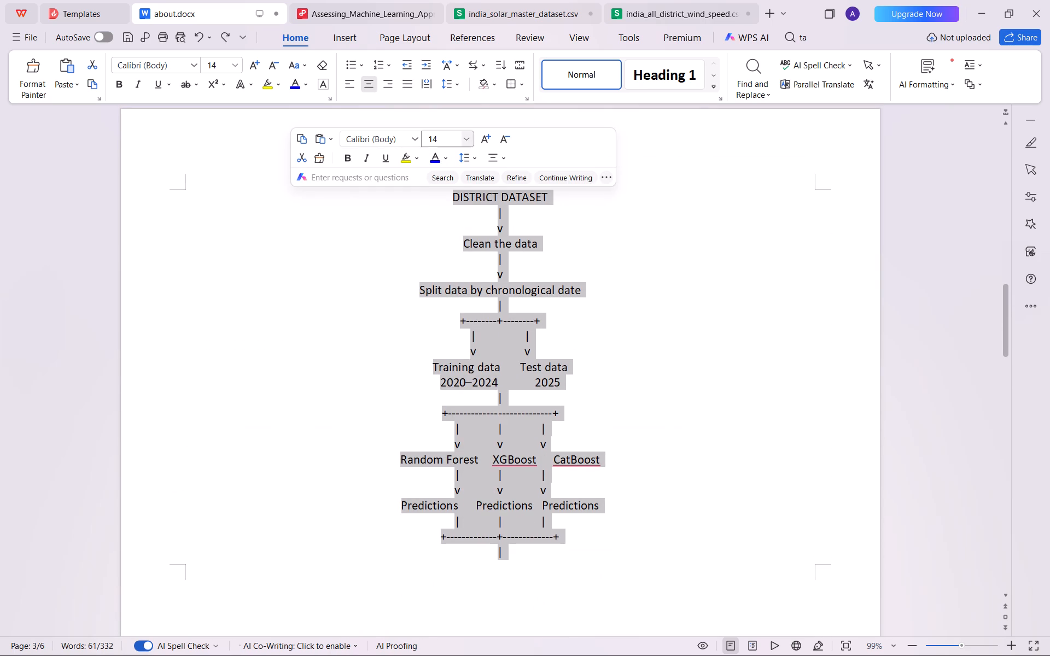
click(472, 138)
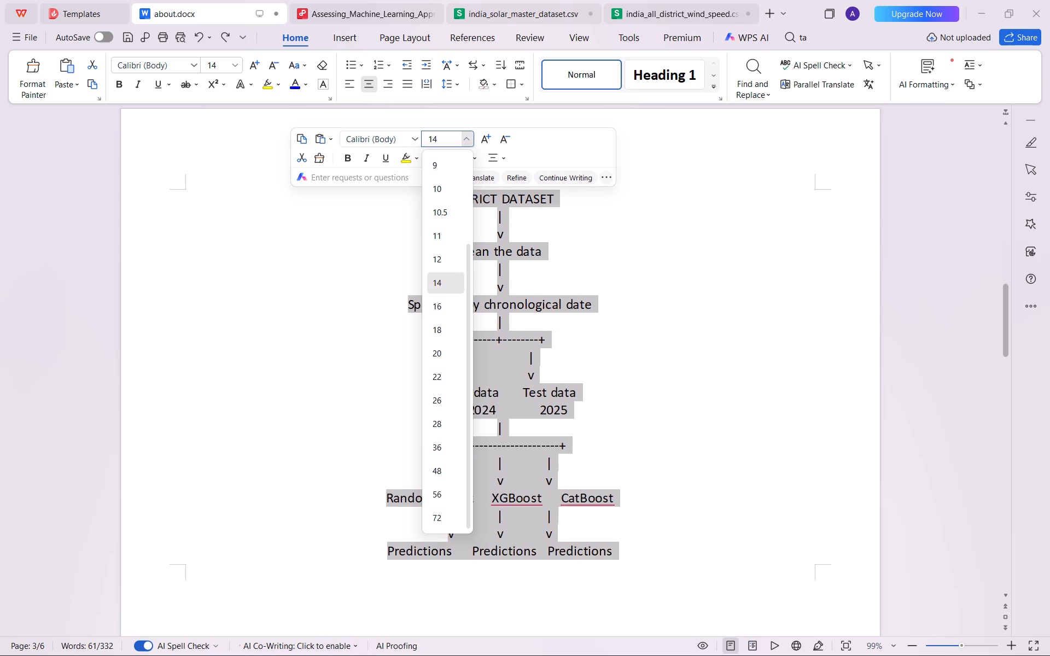
click(445, 270)
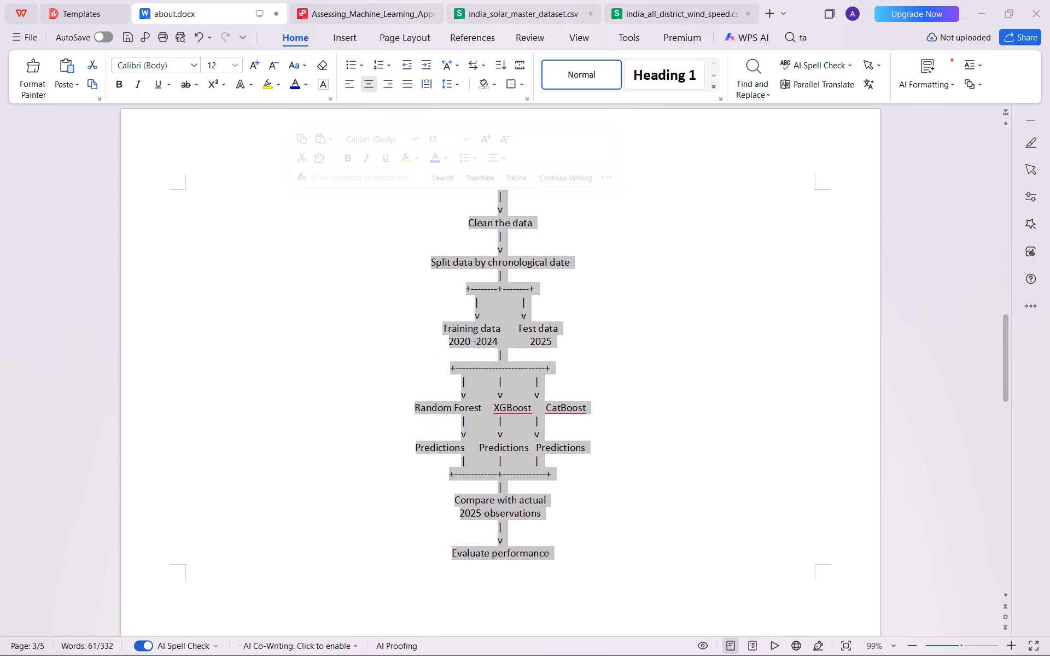
click(696, 321)
Insert a blank line before DISTRICT DATASET at the end of page two to push the heading onto page three.
scroll(605, 290, up, 5)
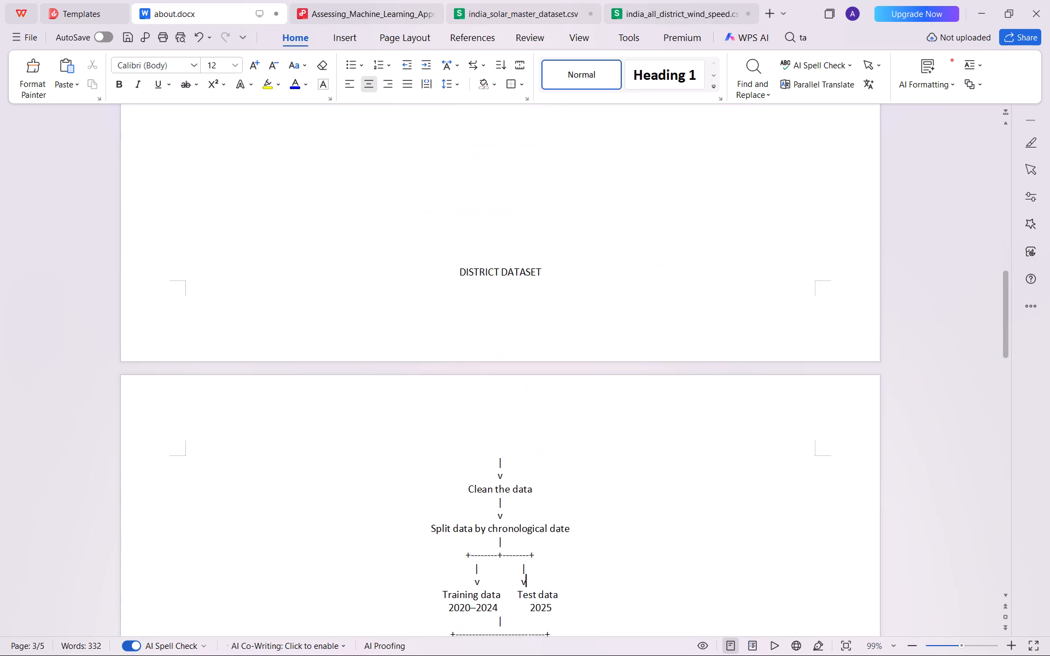
click(415, 260)
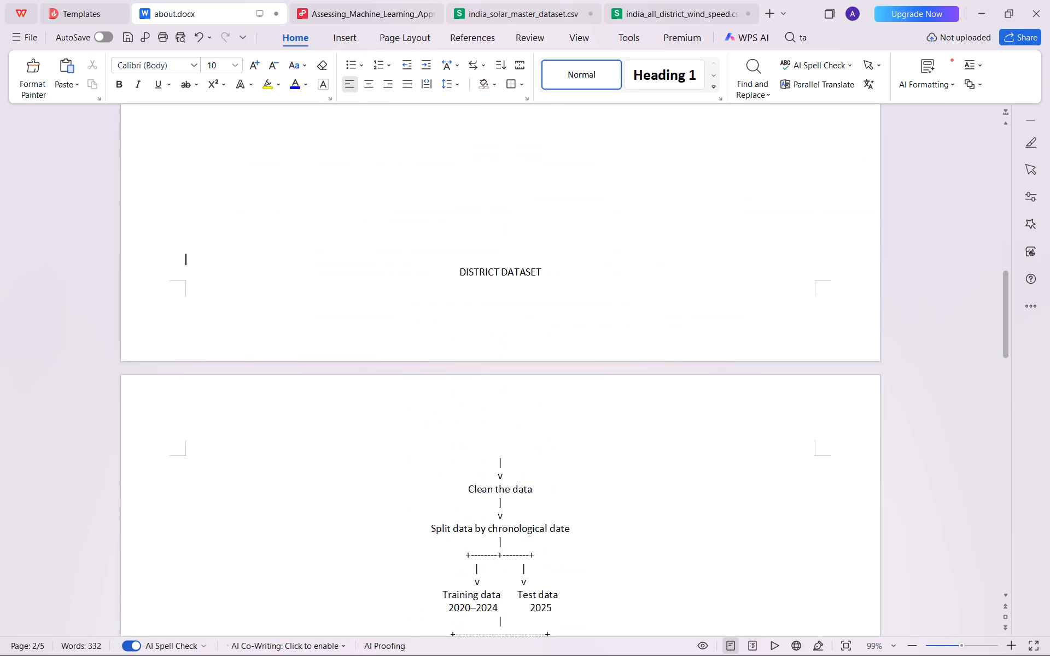
key(Return)
Move the Evaluate performance line from page four to the end of the page-three flowchart, replacing its last v arrowhead.
scroll(405, 265, down, 5)
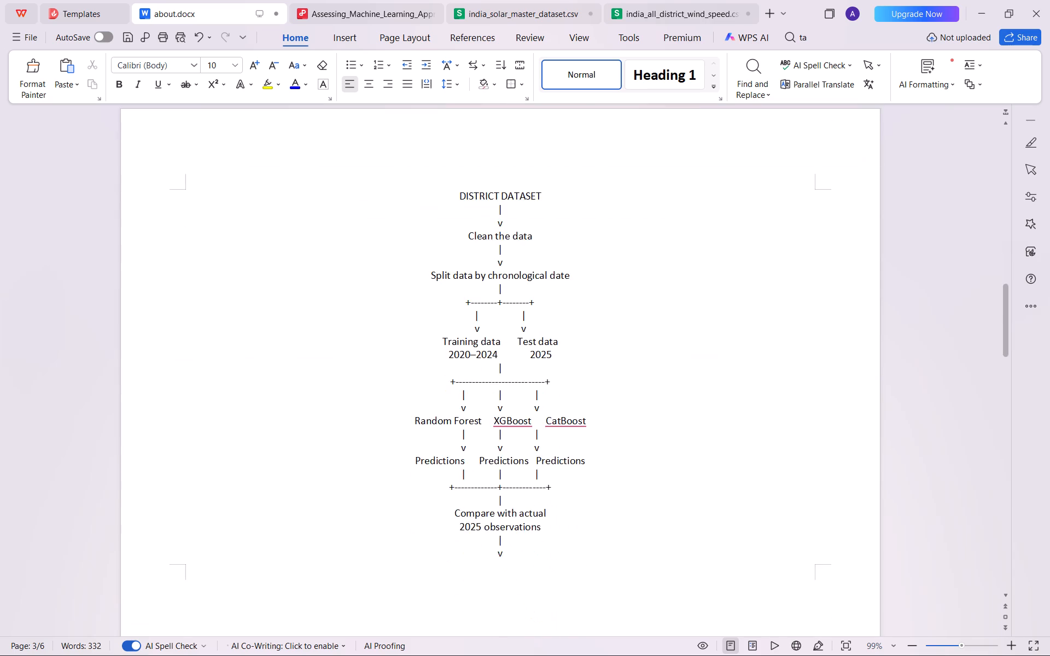
scroll(451, 329, down, 5)
drag(447, 482, 559, 482)
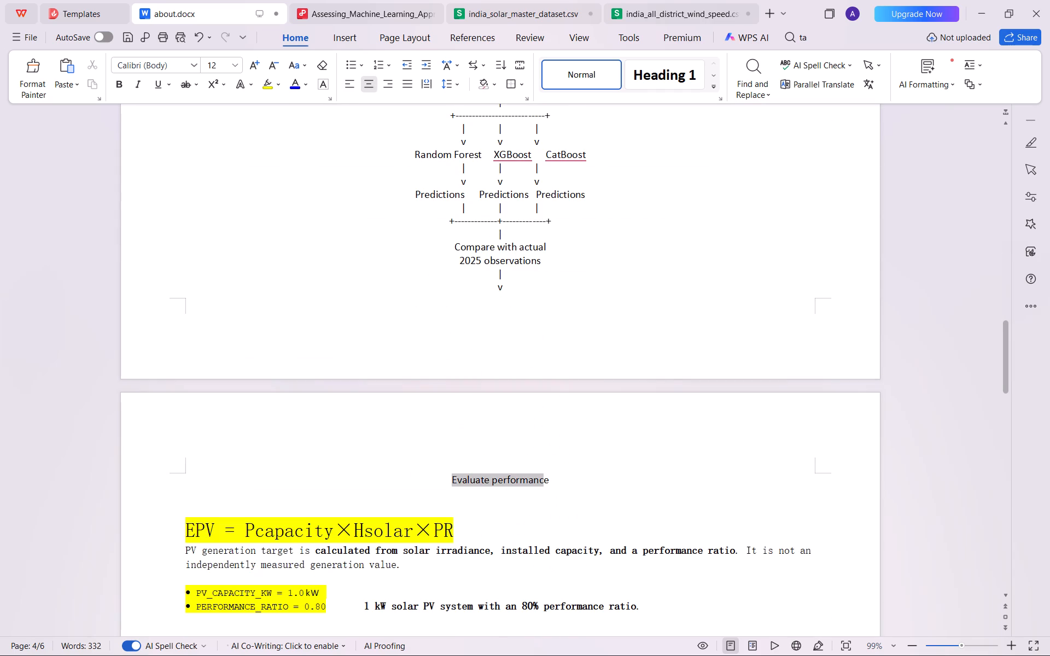
drag(559, 482, 577, 479)
key(ctrl+c)
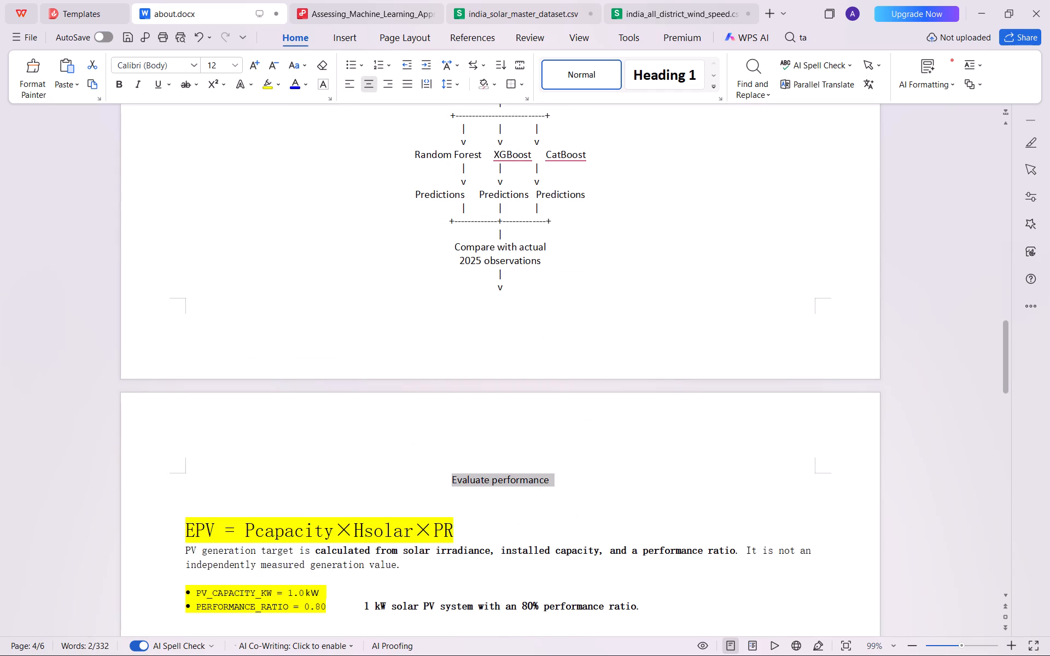
key(BackSpace)
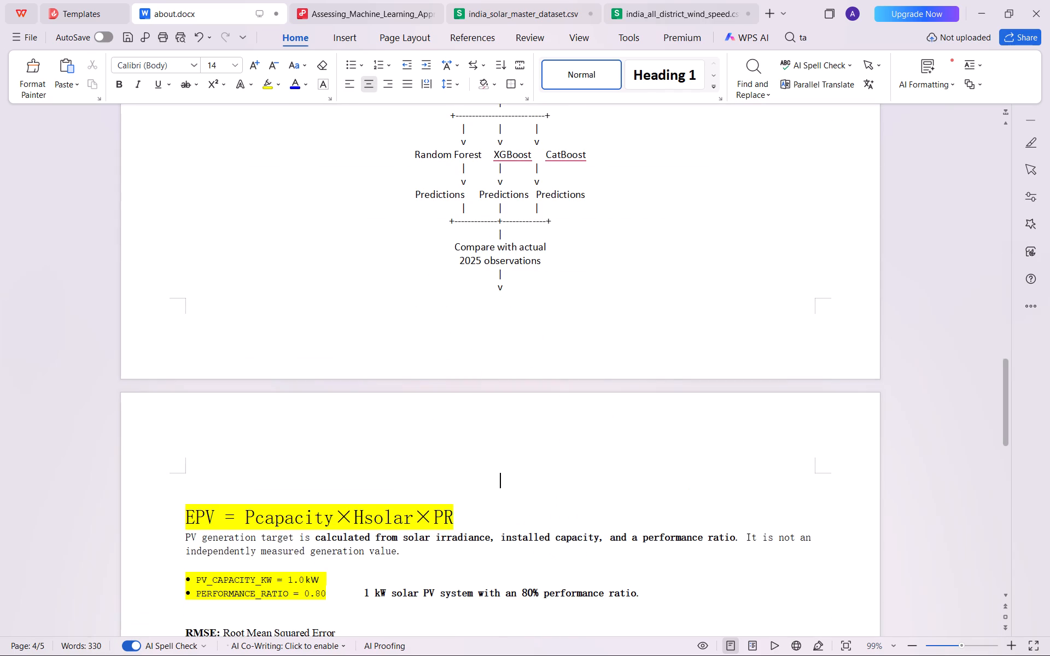
click(516, 286)
key(Return)
key(BackSpace)
key(BackSpace)
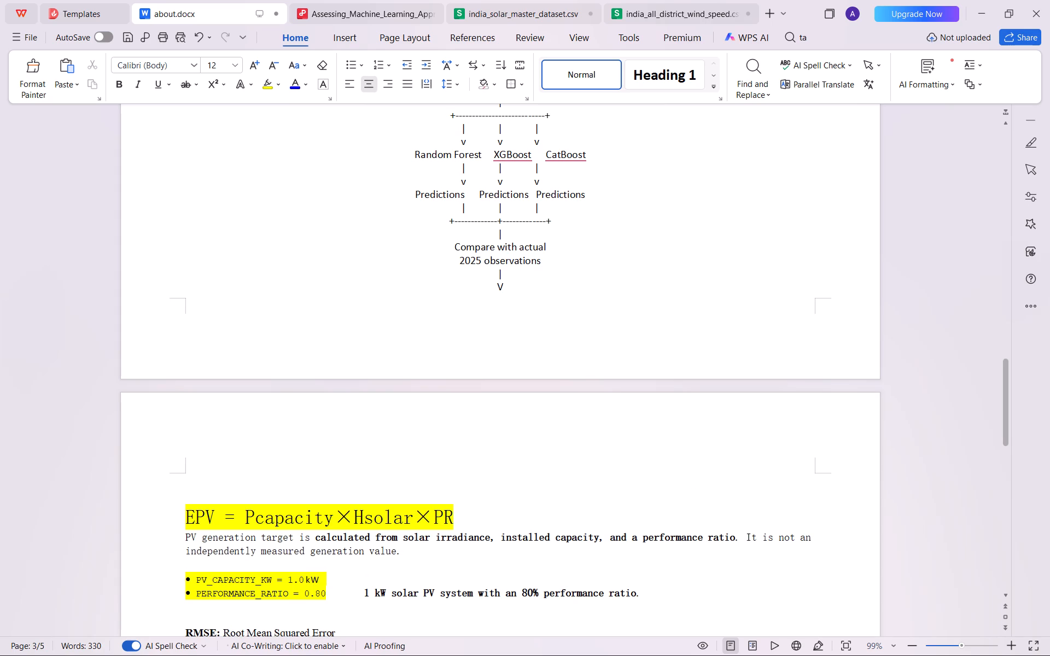
key(BackSpace)
key(ctrl+v)
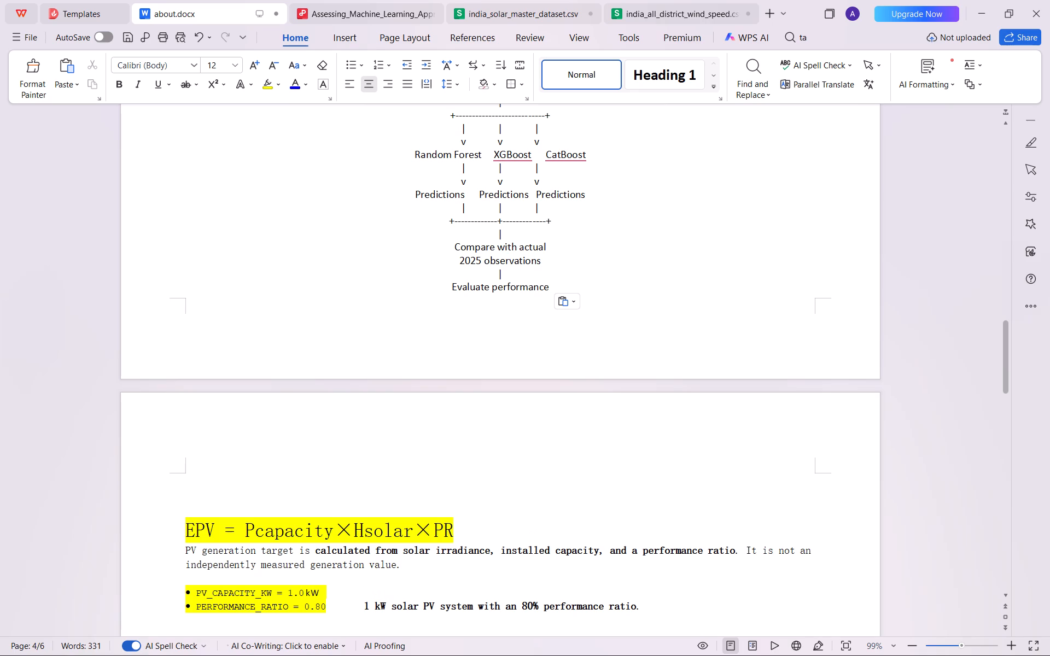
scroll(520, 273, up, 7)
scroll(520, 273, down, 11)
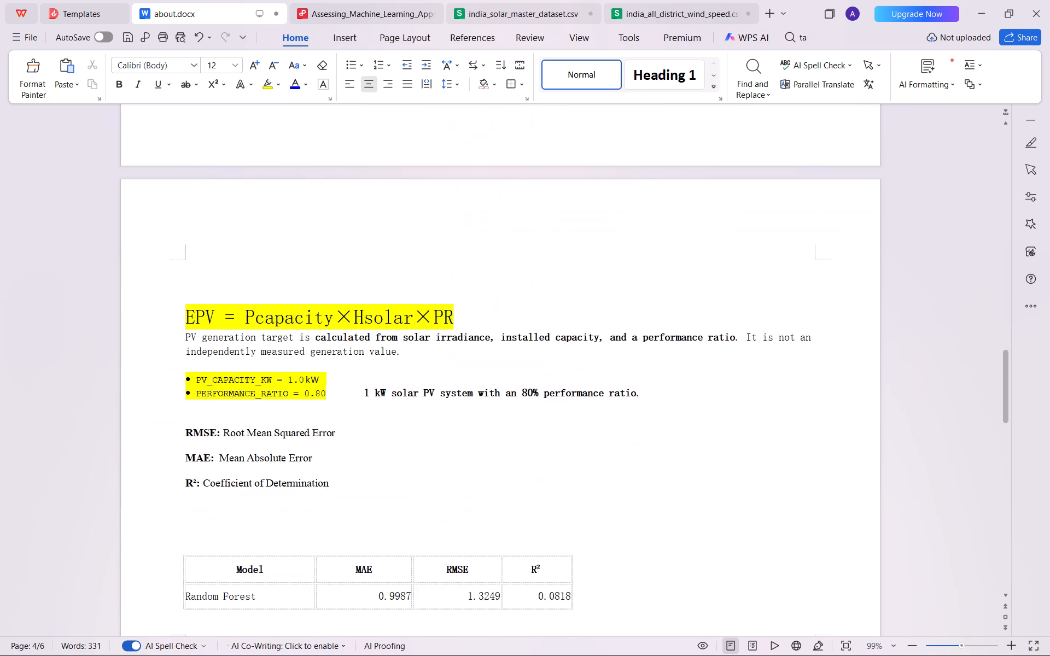
Examine the layout of the Model and Target results tables and their page breaks across pages four to six.
scroll(520, 273, down, 5)
scroll(520, 273, up, 3)
scroll(520, 273, down, 5)
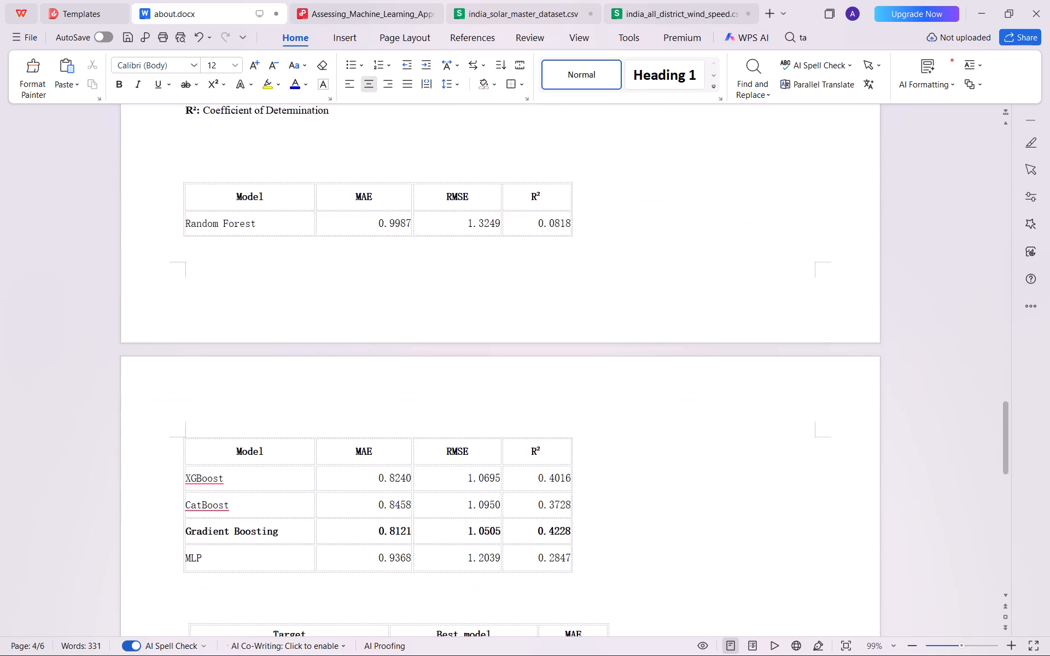
scroll(521, 270, down, 9)
scroll(521, 270, up, 3)
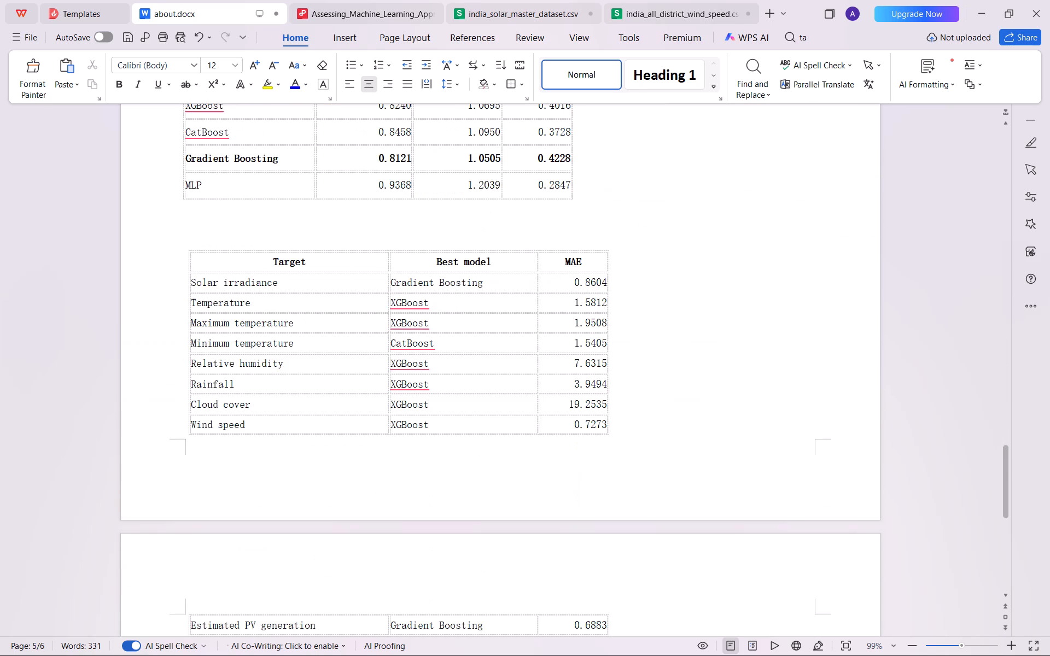
scroll(521, 270, down, 3)
scroll(521, 270, up, 9)
scroll(521, 270, down, 2)
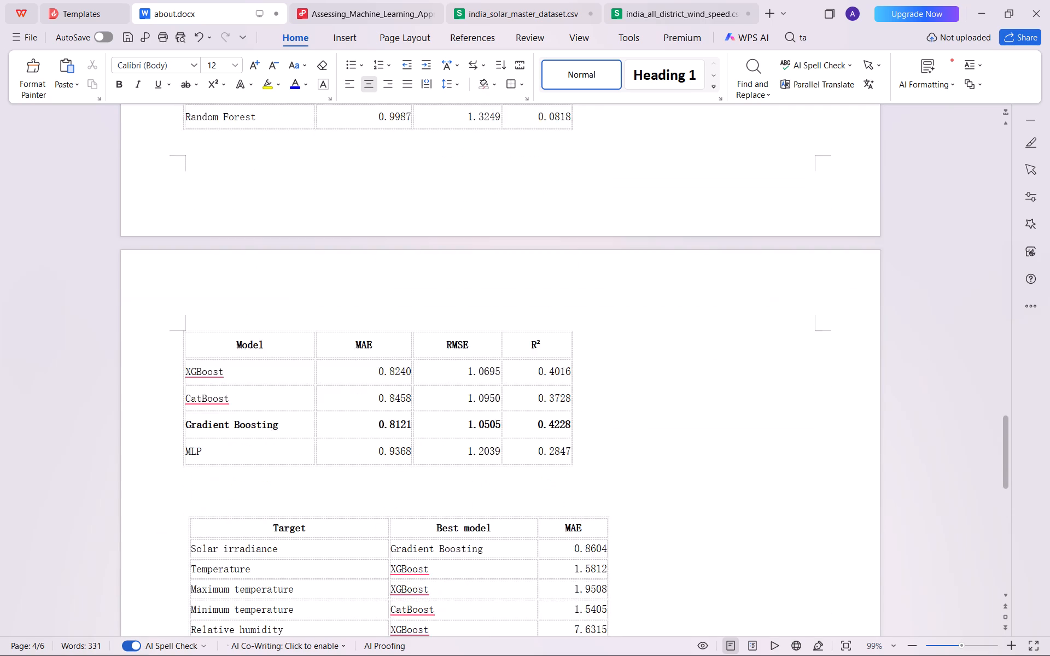
scroll(521, 270, up, 5)
scroll(521, 270, down, 4)
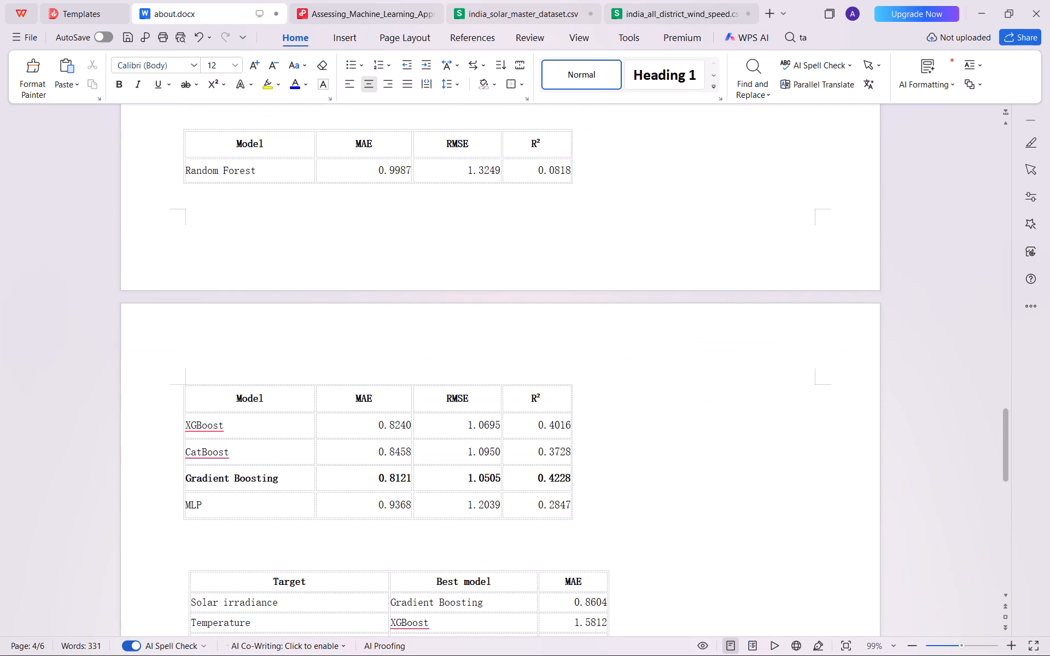
scroll(521, 270, up, 1)
scroll(329, 280, up, 3)
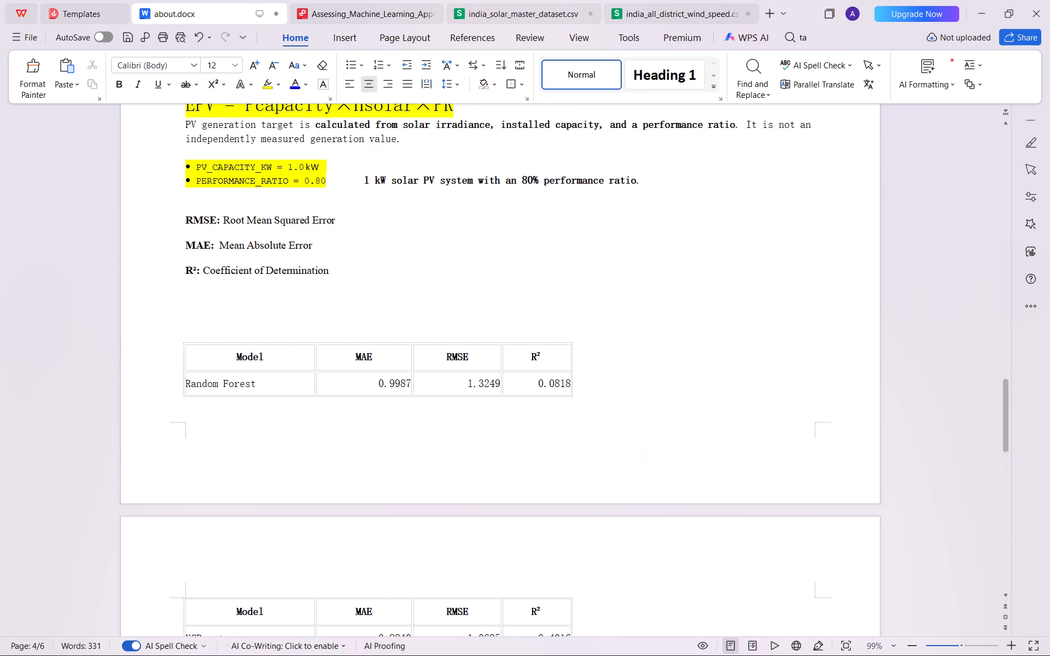
scroll(407, 519, down, 2)
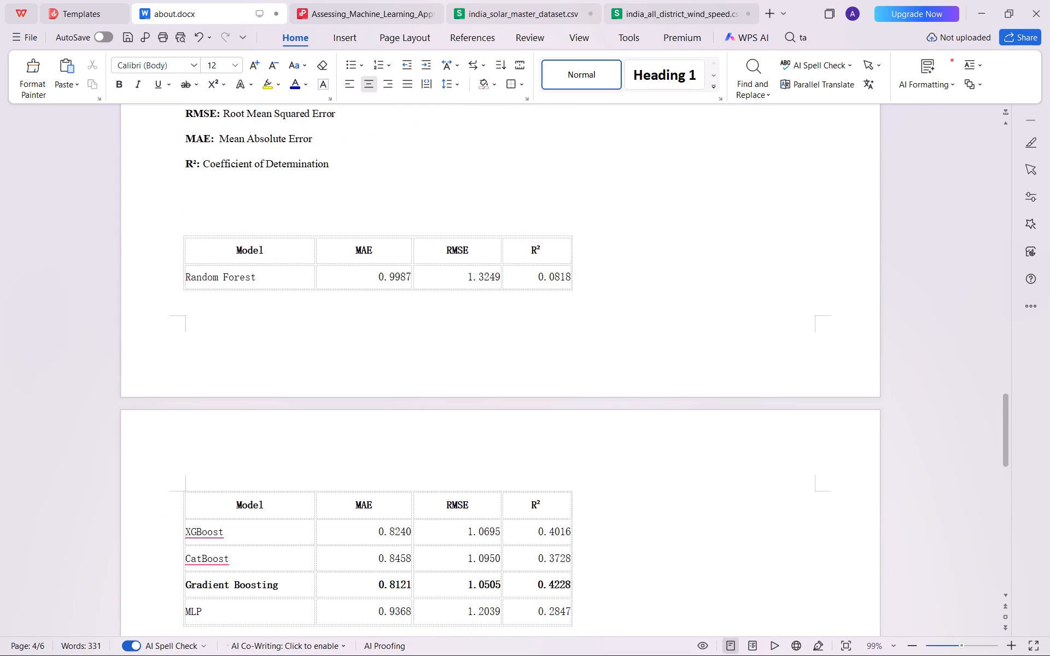
scroll(422, 498, down, 3)
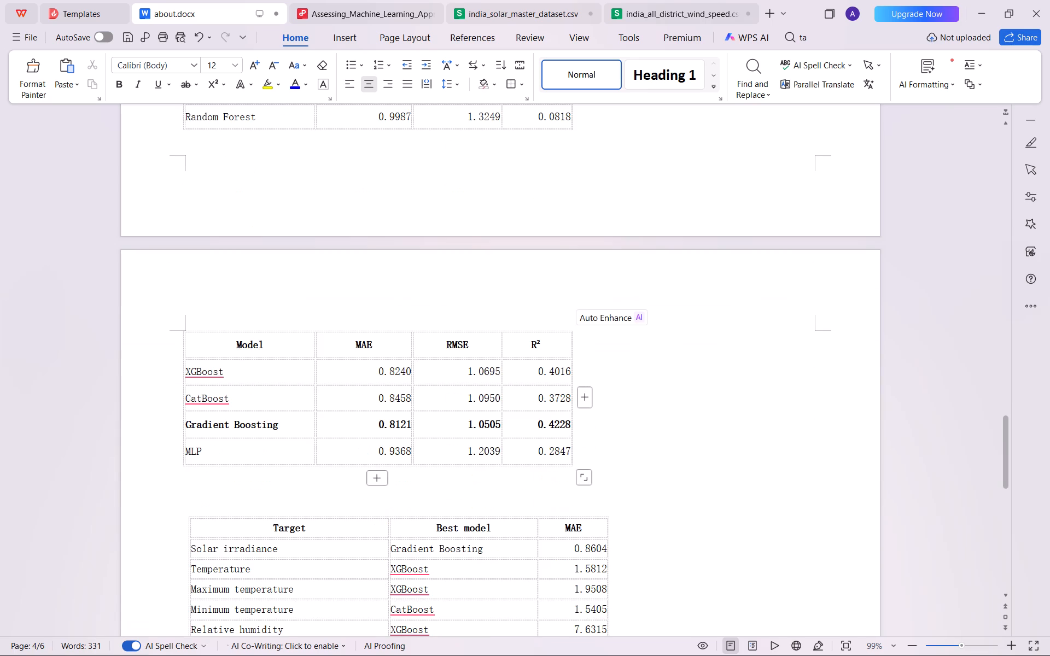
Move the Model/MAE/RMSE/R² table up beside the RMSE, MAE and R² definitions, just below the 1 kW solar PV system line.
scroll(386, 397, up, 2)
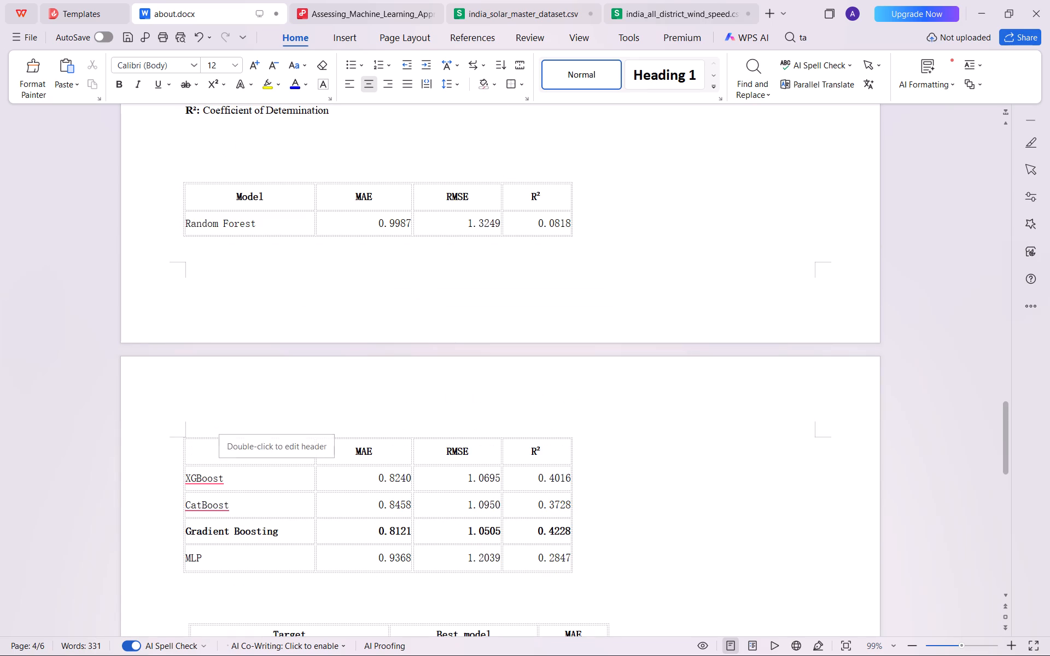
drag(178, 172, 259, 133)
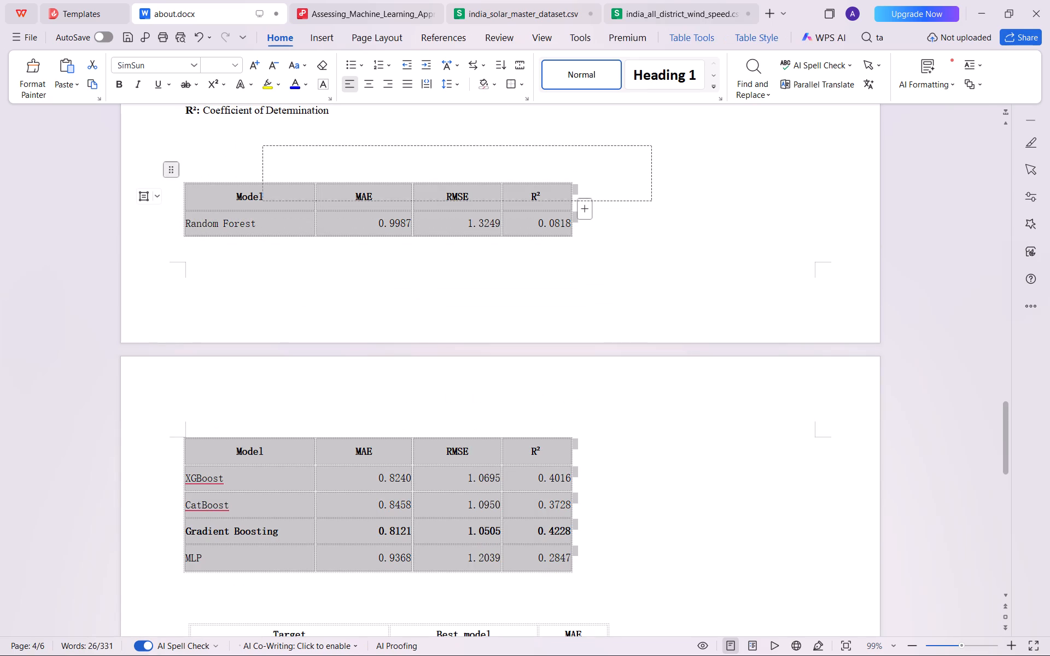
drag(259, 133, 275, 123)
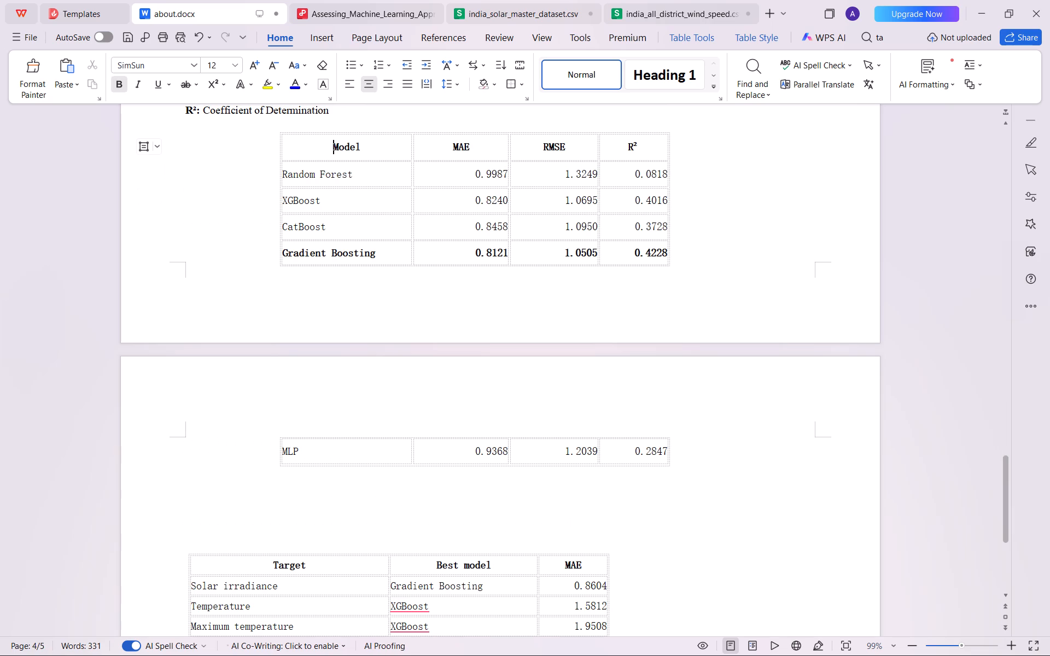
scroll(240, 219, up, 2)
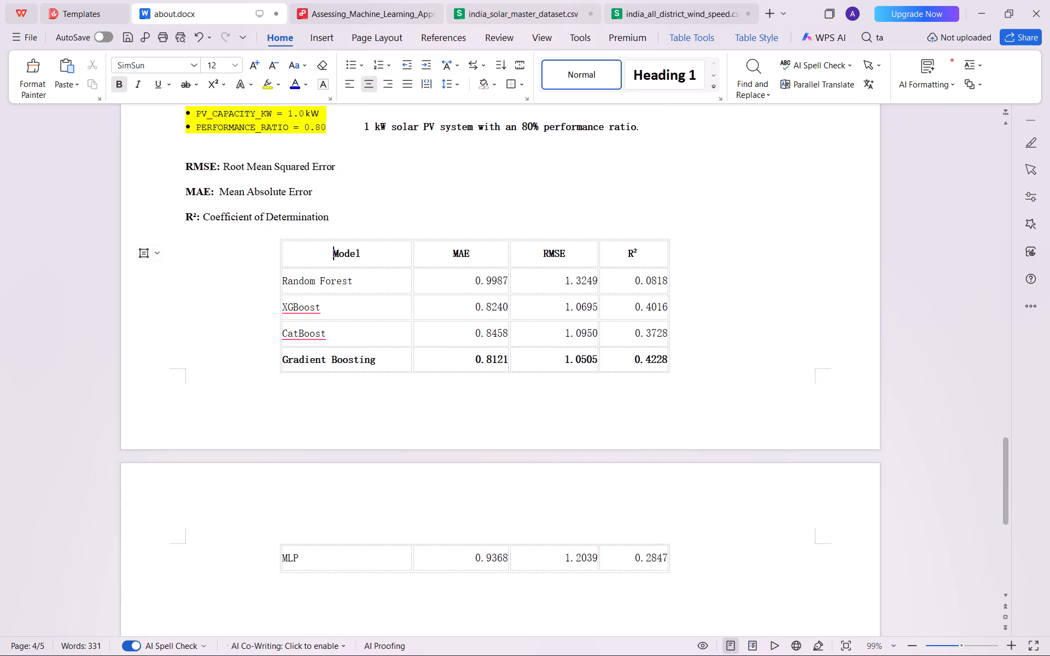
drag(271, 226, 272, 212)
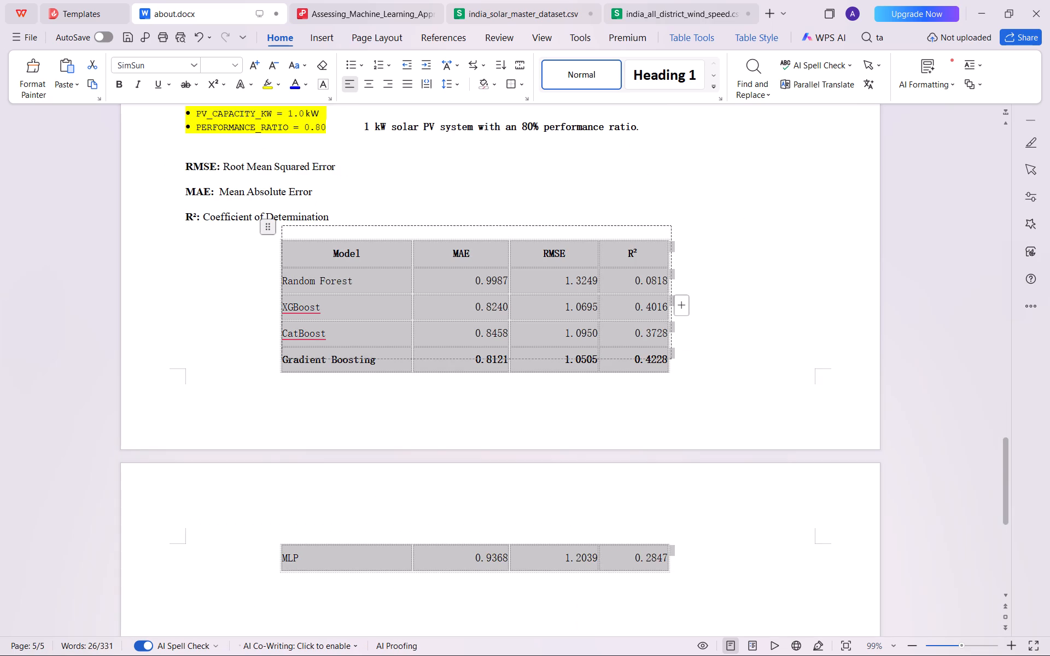
drag(272, 212, 379, 152)
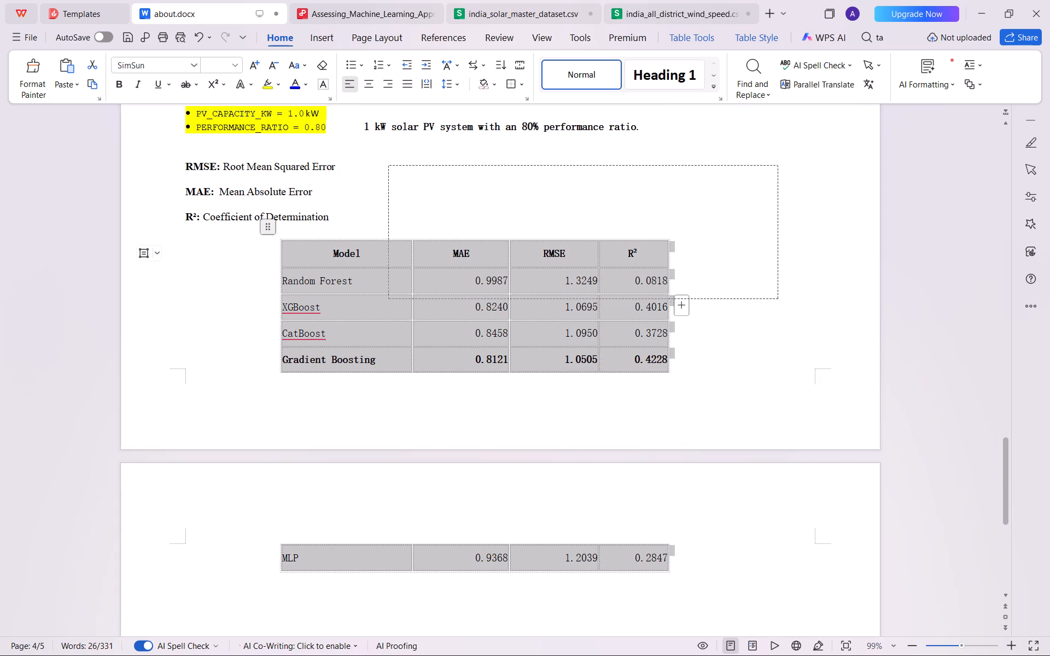
drag(379, 152, 371, 153)
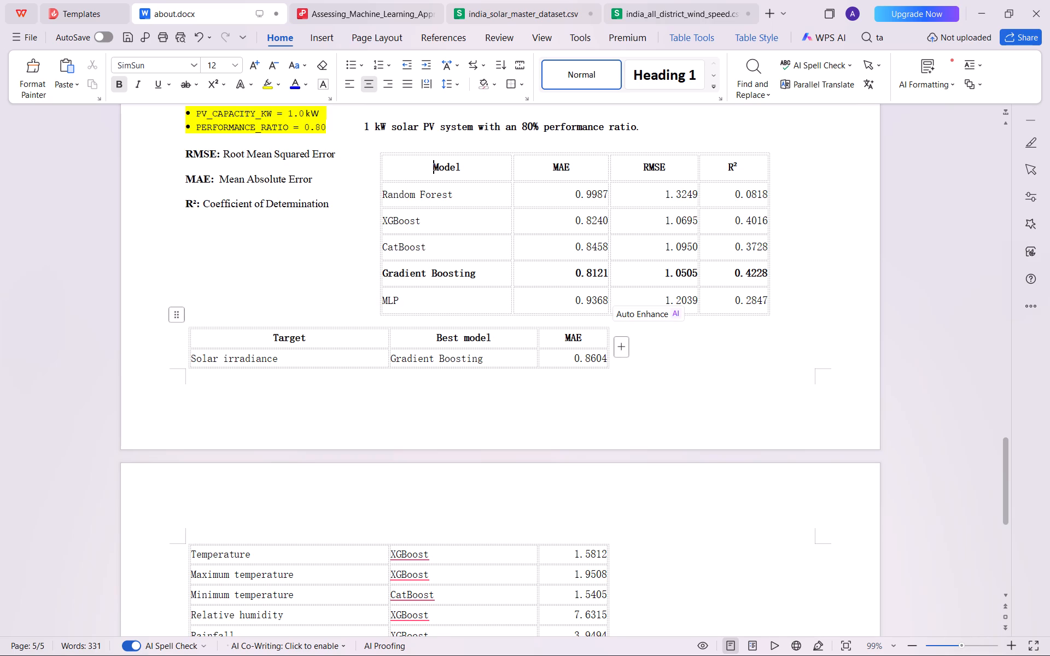
Move the Target/Best model/MAE table directly below the model table, aligned with its first column.
drag(177, 318, 364, 309)
drag(366, 307, 371, 307)
Insert five blank lines between the model table and the Target table to push the Target table onto page five.
scroll(283, 395, down, 1)
scroll(283, 395, up, 1)
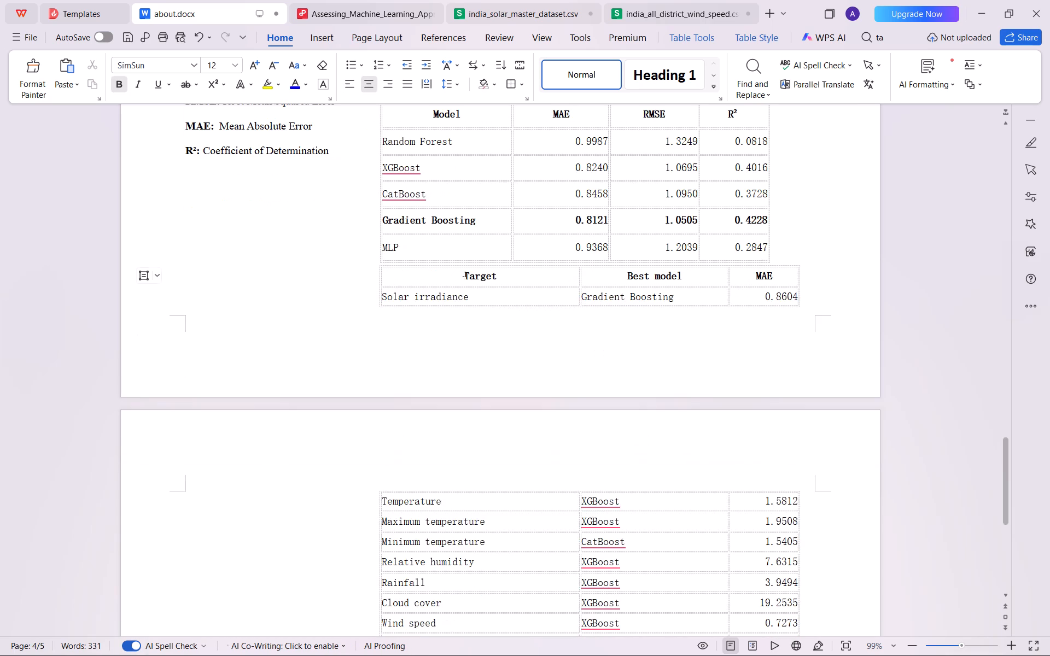
scroll(283, 395, up, 1)
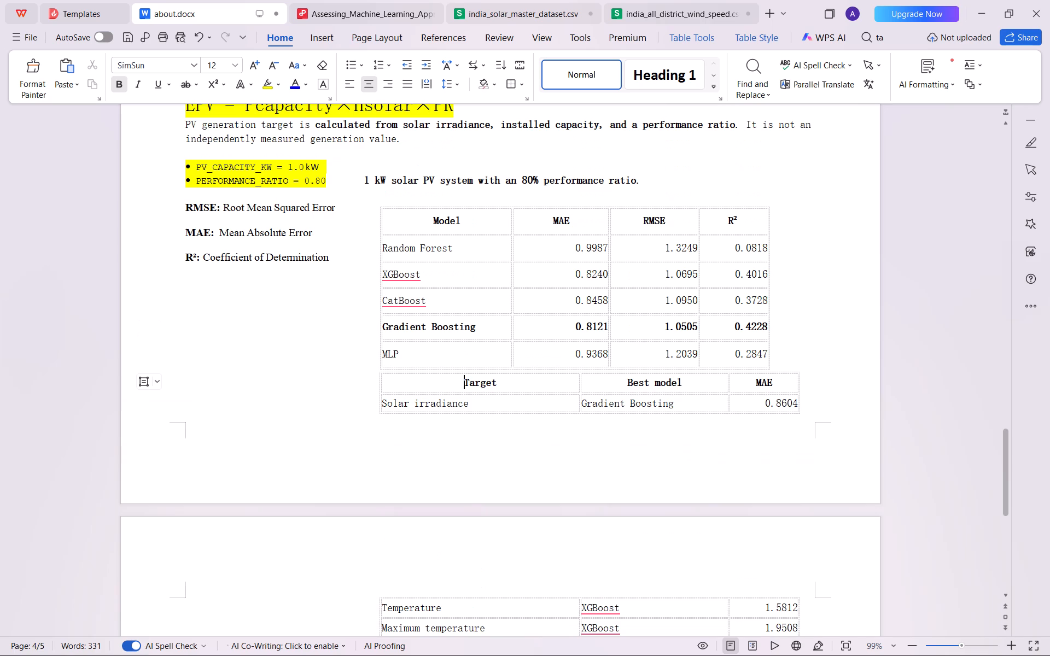
scroll(283, 394, down, 3)
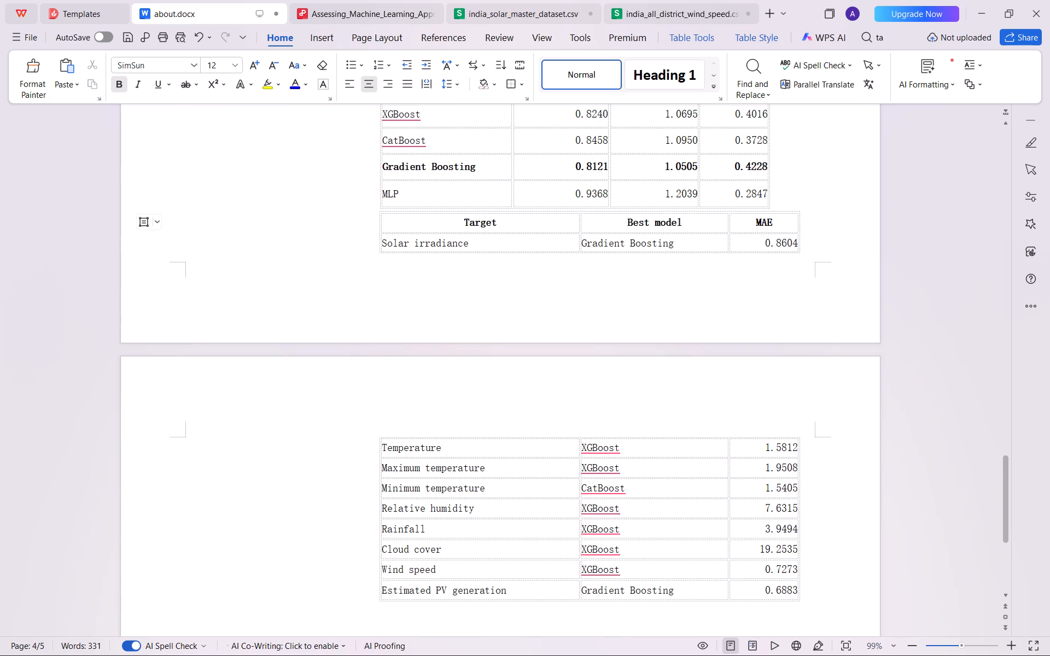
click(785, 202)
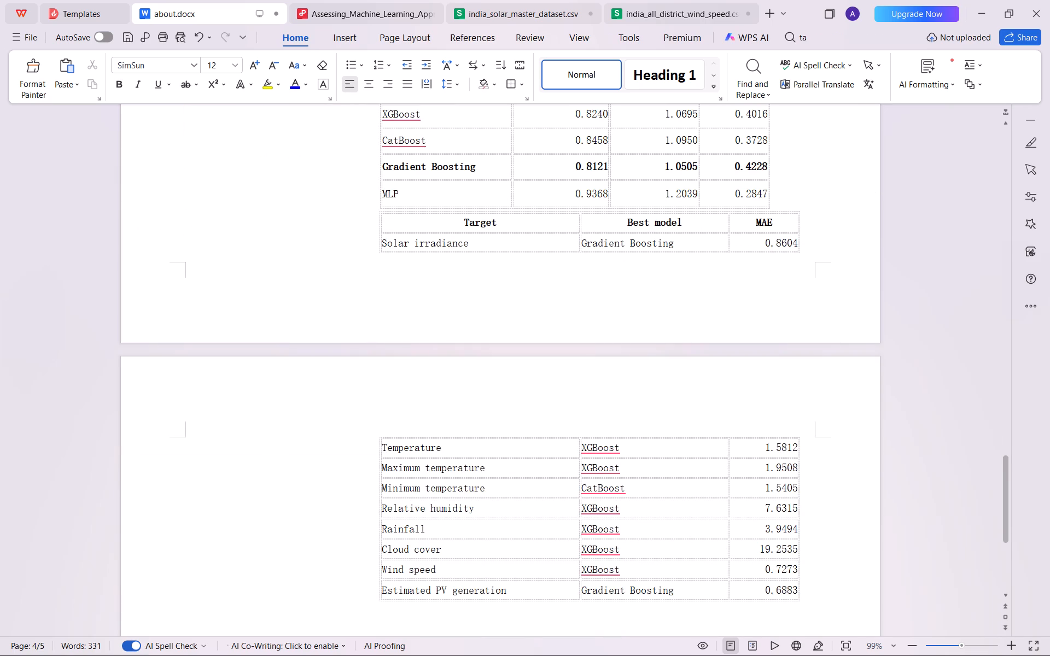
key(Return)
key(Return)
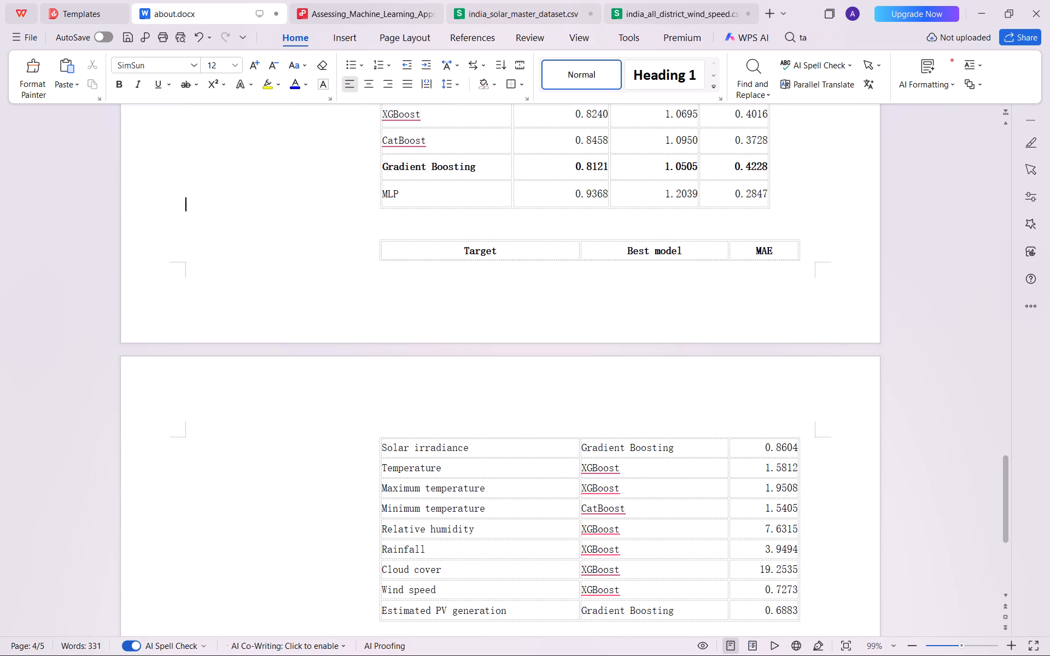
key(Return)
key(Return)
key(Return)
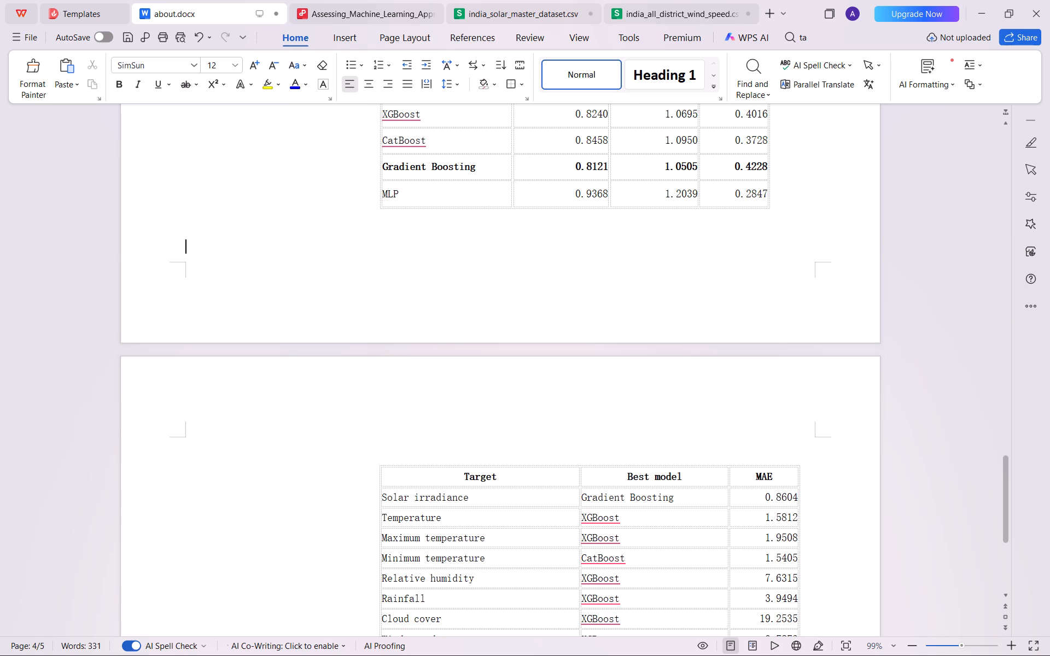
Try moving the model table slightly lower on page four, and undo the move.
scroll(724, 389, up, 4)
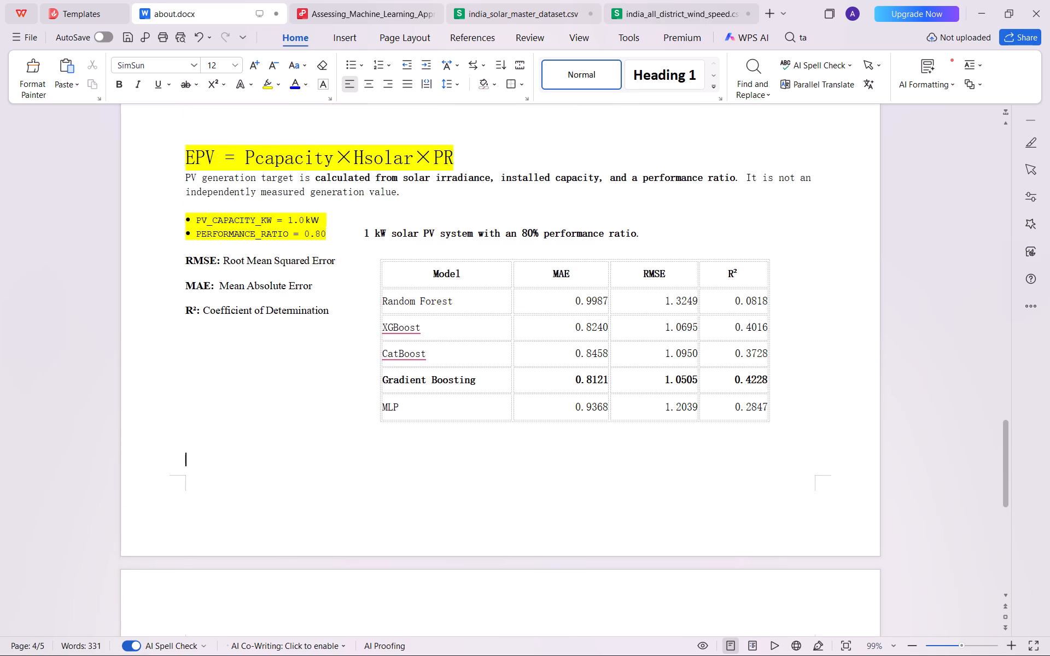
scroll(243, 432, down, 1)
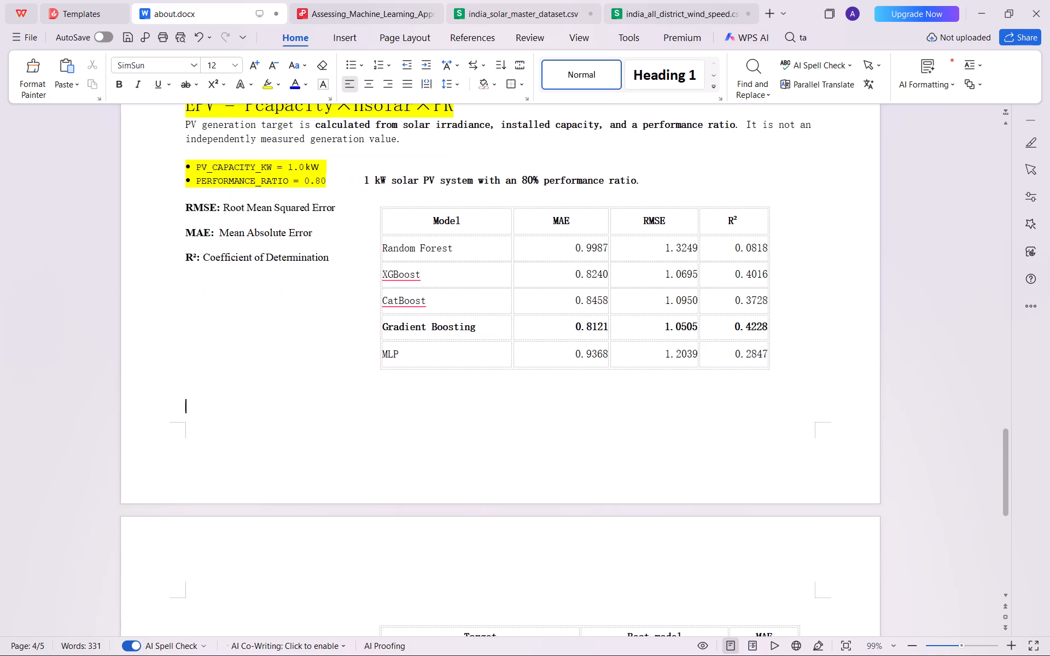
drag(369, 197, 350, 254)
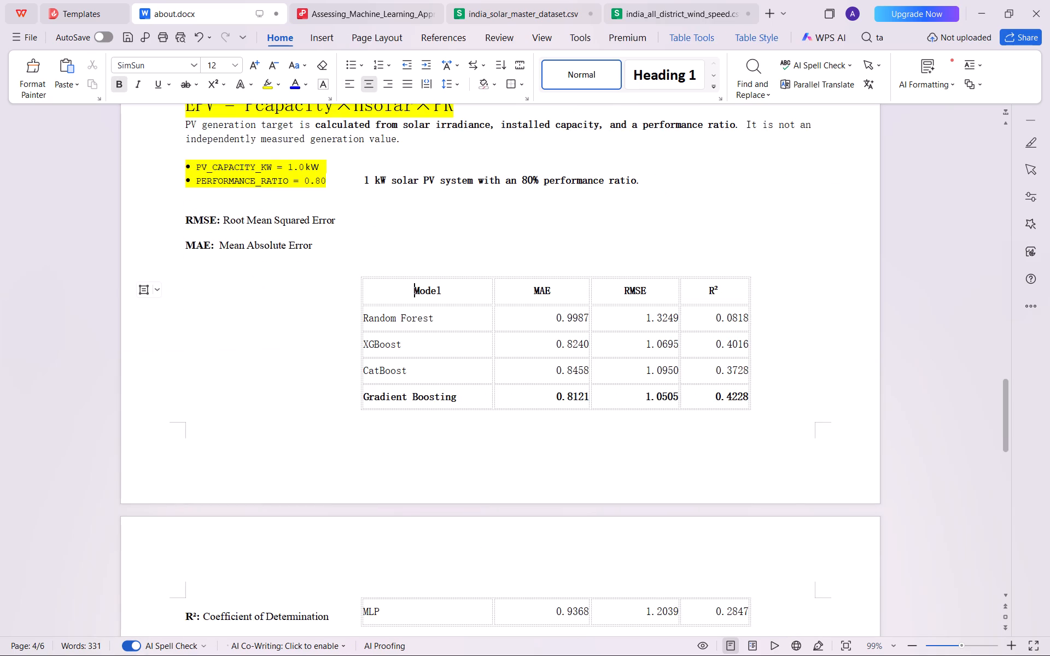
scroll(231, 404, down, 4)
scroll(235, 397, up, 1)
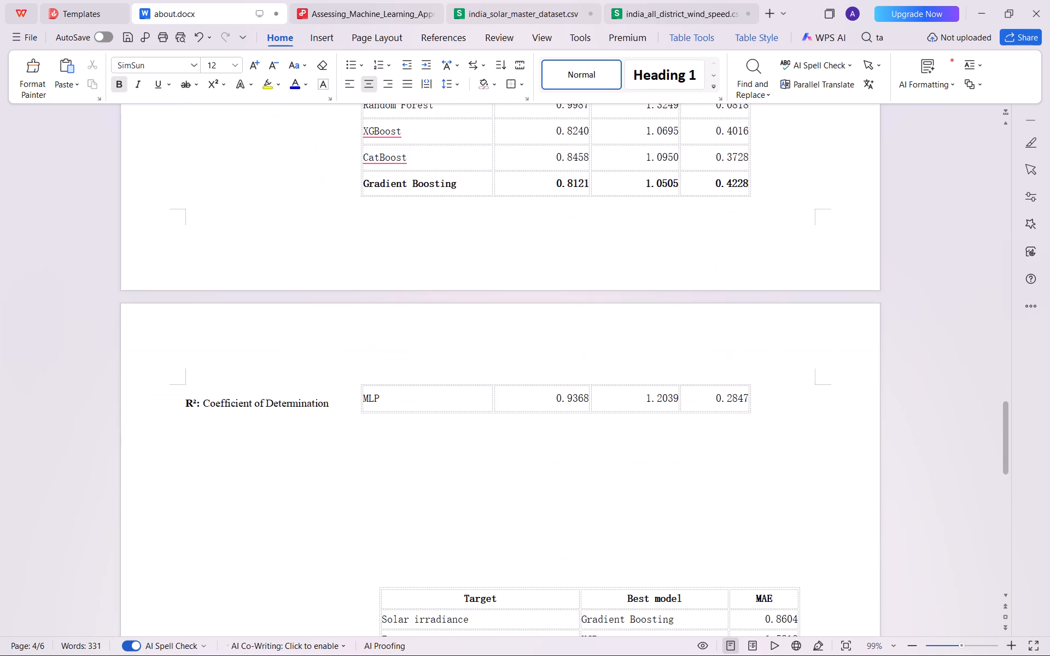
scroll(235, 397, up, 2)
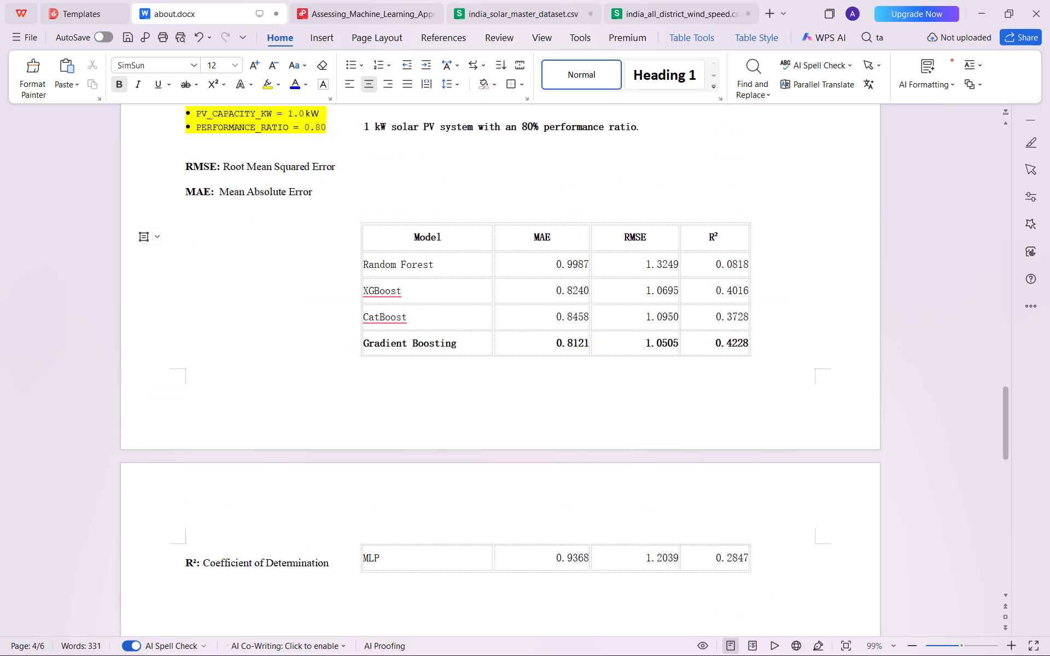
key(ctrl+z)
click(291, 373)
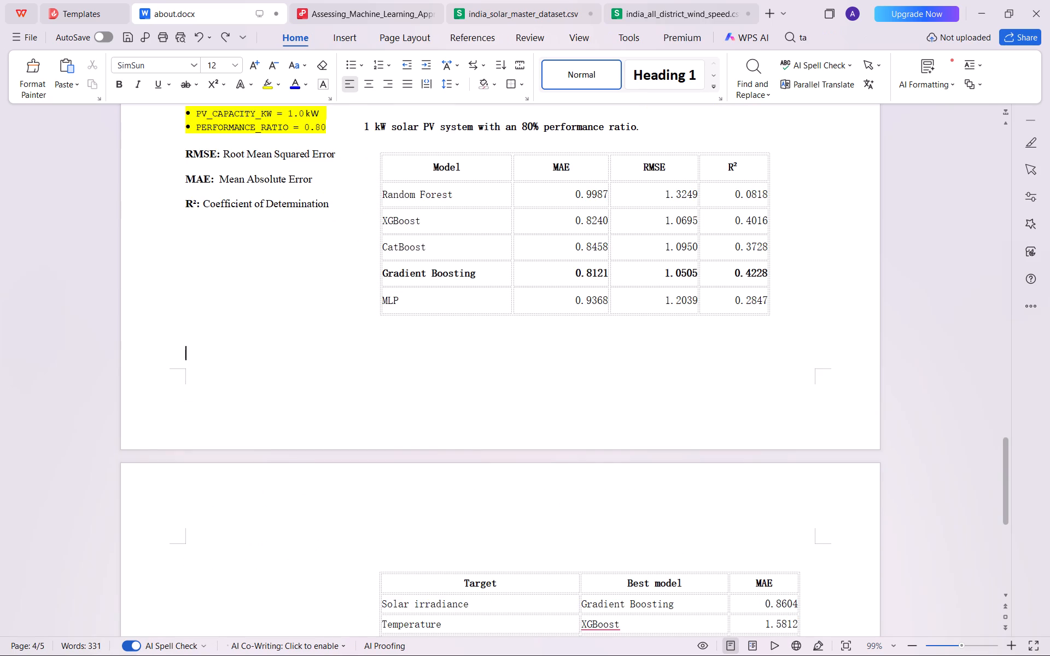
Move the Target table on page five towards the middle of the space between the page margins.
scroll(320, 424, down, 5)
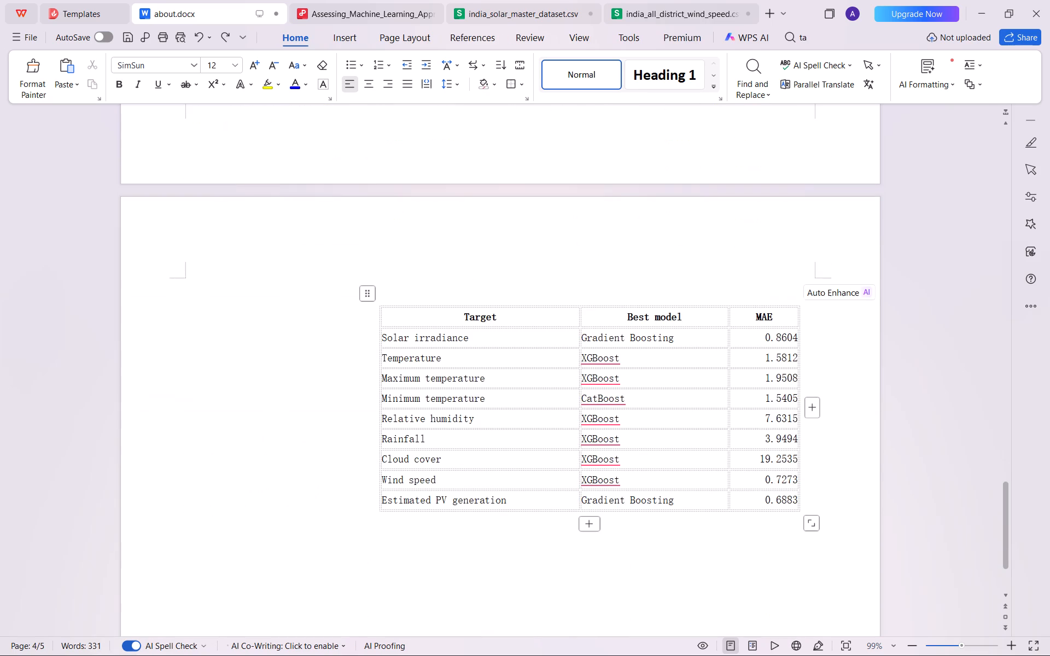
drag(365, 291, 223, 277)
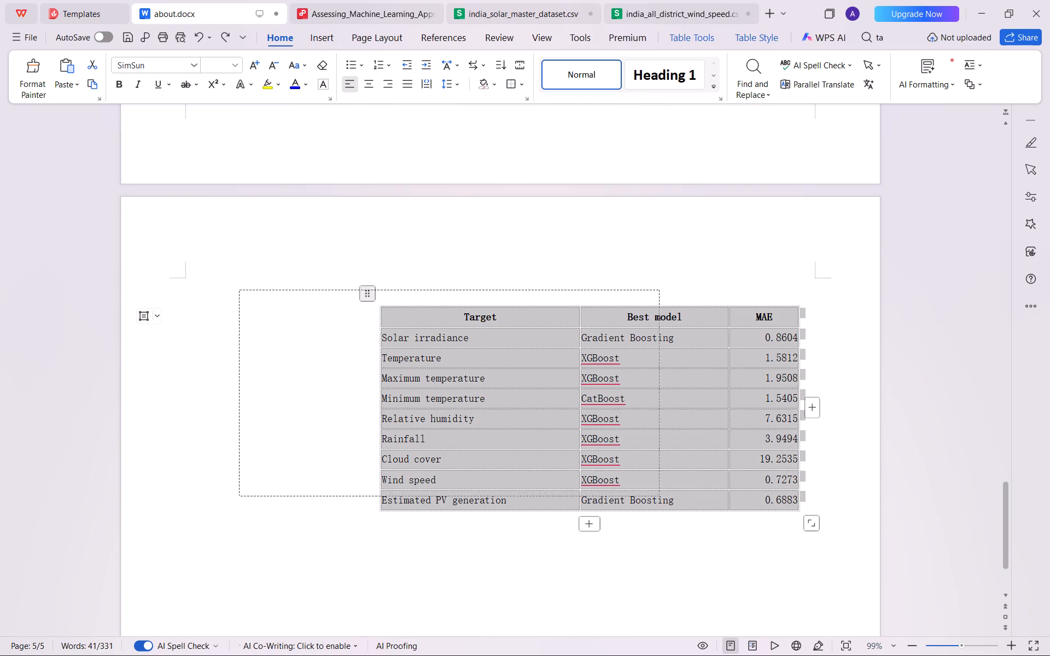
drag(223, 277, 218, 279)
click(787, 375)
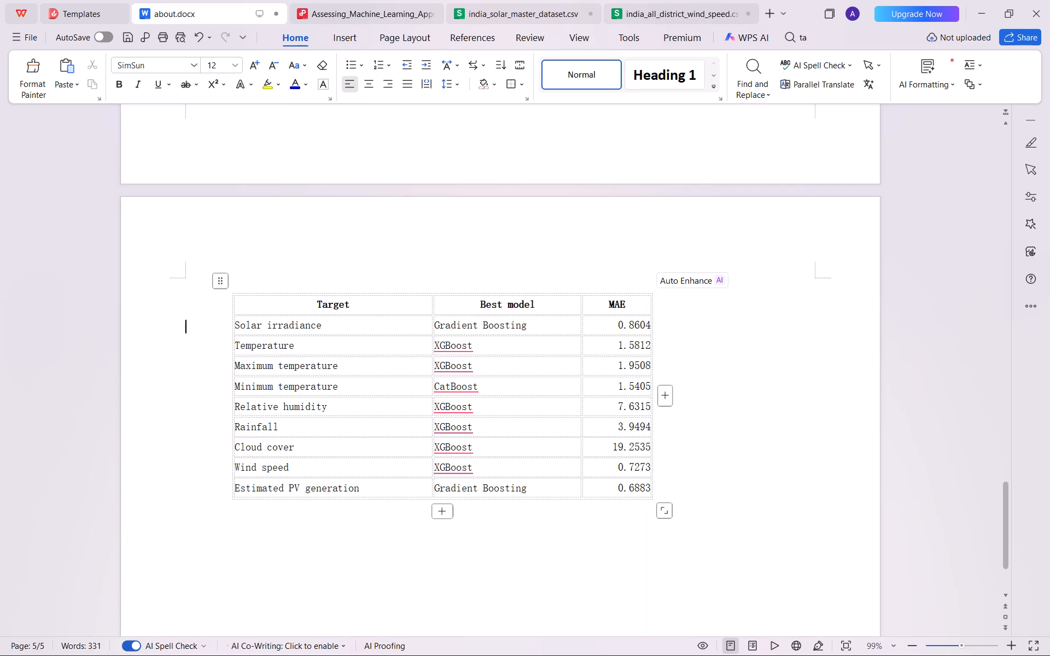
Widen the MAE column of the Target table slightly and center all its values, from Solar irradiance to Estimated PV generation.
drag(651, 306, 675, 306)
drag(616, 325, 644, 459)
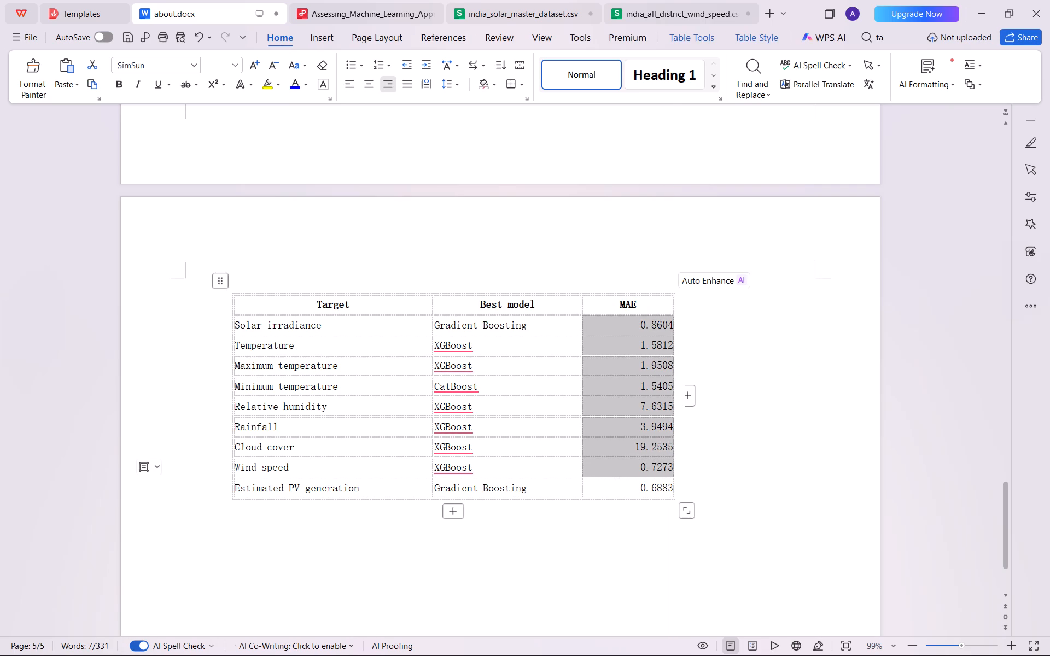
drag(644, 459, 644, 484)
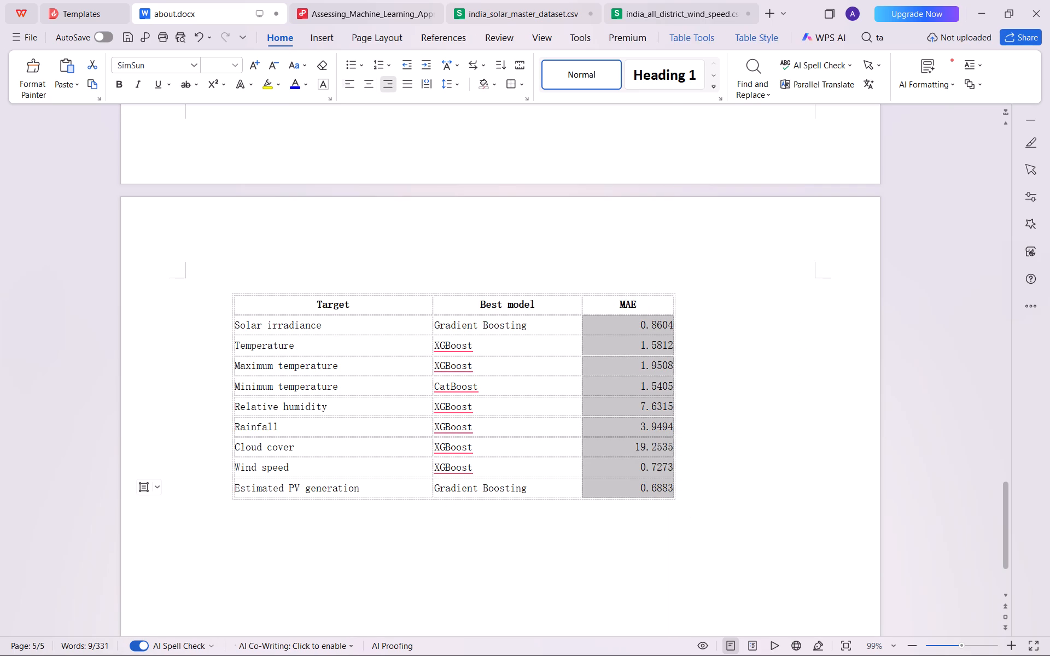
click(374, 83)
click(743, 250)
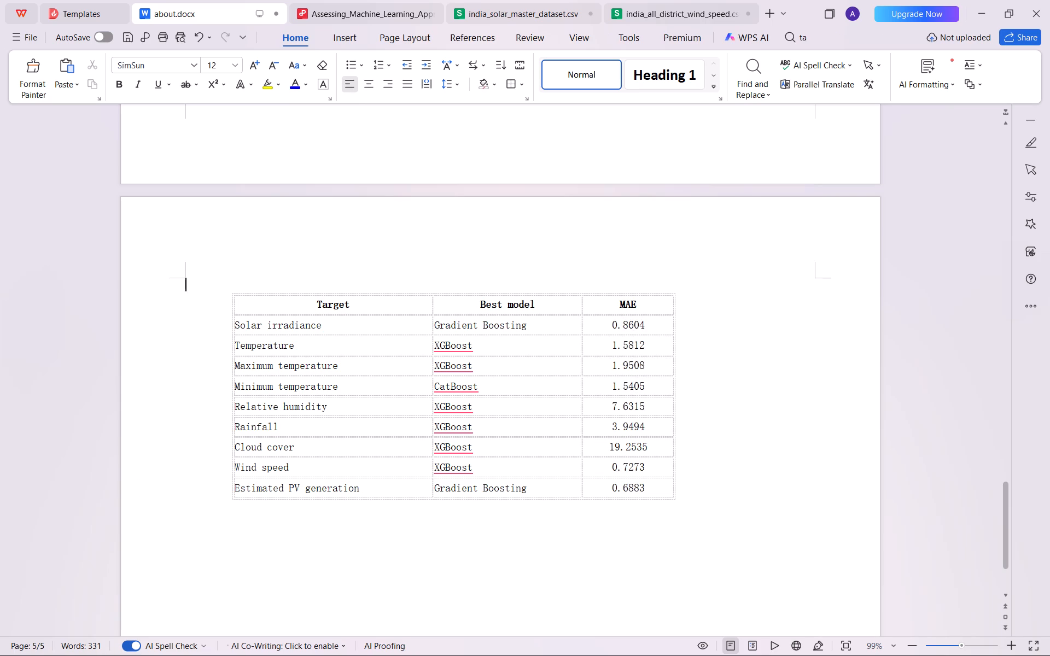
Center the MAE values of the model table on page four, from Random Forest to MLP.
scroll(682, 352, up, 7)
drag(552, 307, 608, 390)
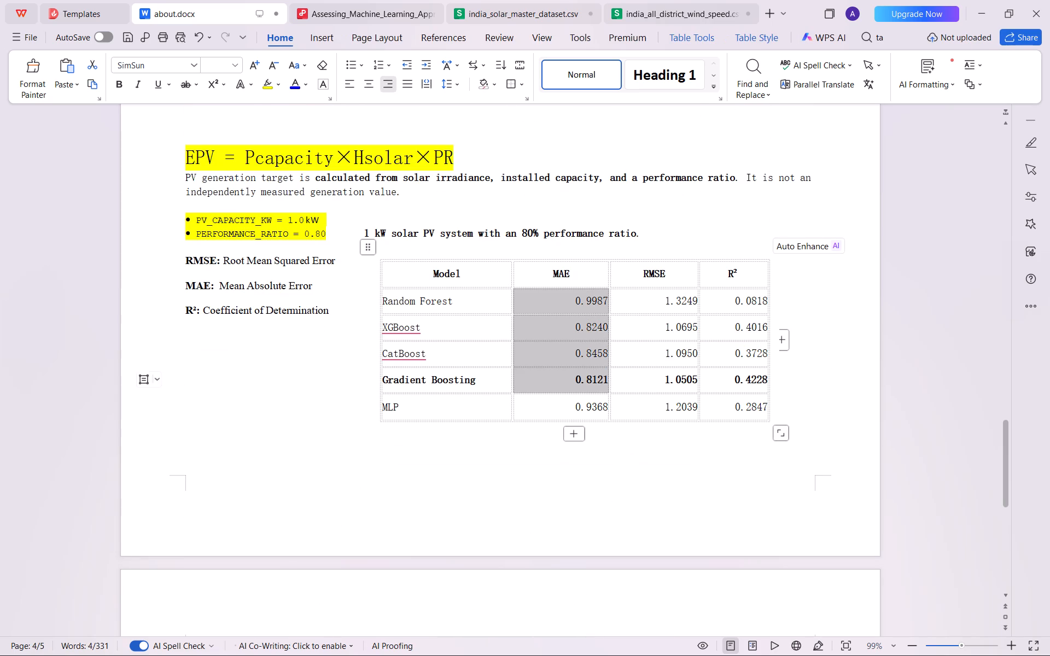
drag(608, 390, 603, 402)
click(367, 85)
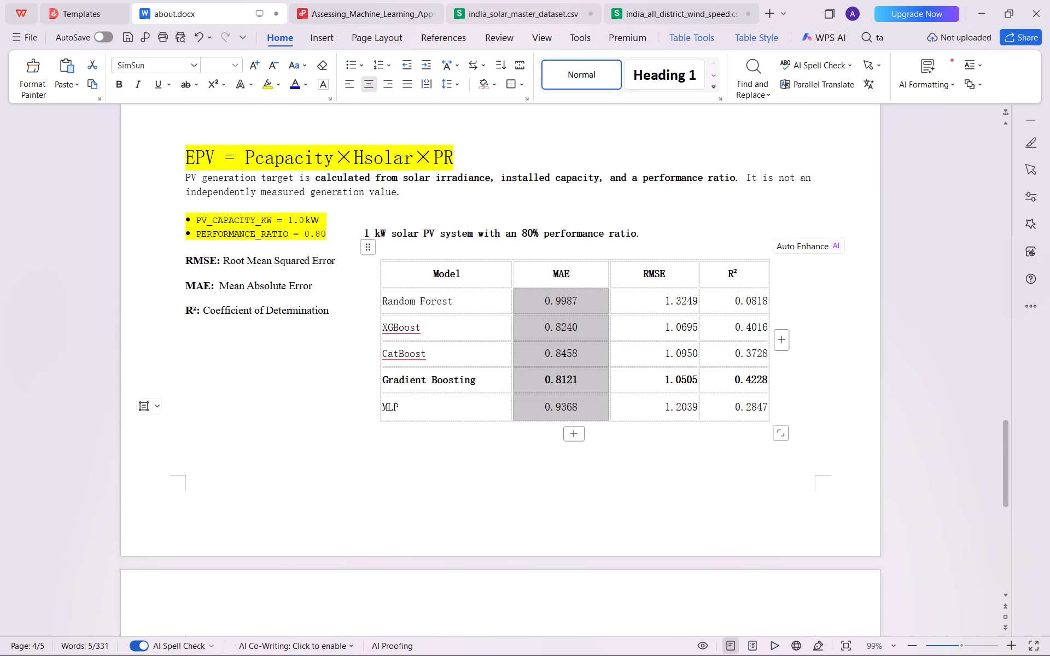
Center the RMSE and R² values of the model table on page four, from Random Forest to MLP.
drag(642, 302, 691, 408)
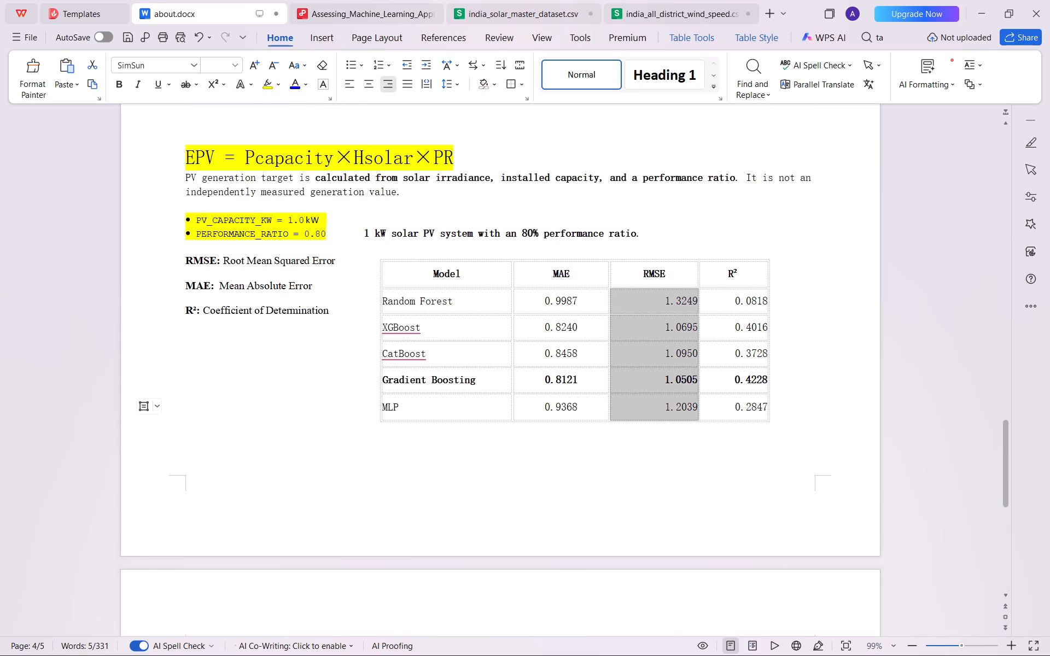
click(376, 86)
drag(721, 301, 764, 402)
click(369, 84)
drag(523, 497, 523, 490)
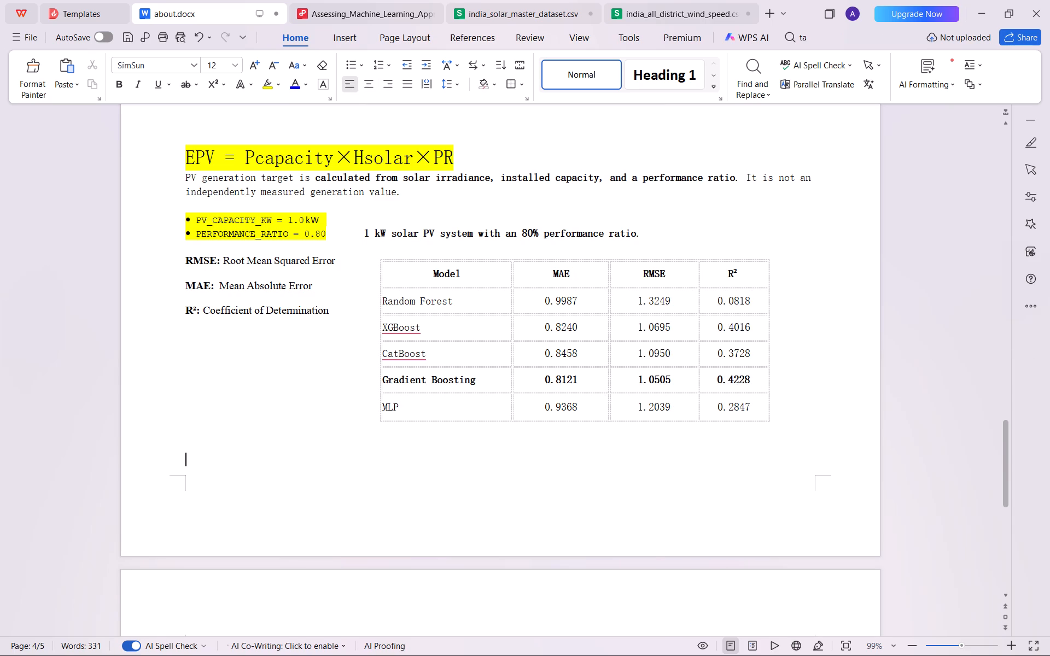
Review the whole document, checking the sample CSV data table, the district dataset flowchart, and the model and Target tables.
scroll(475, 455, up, 18)
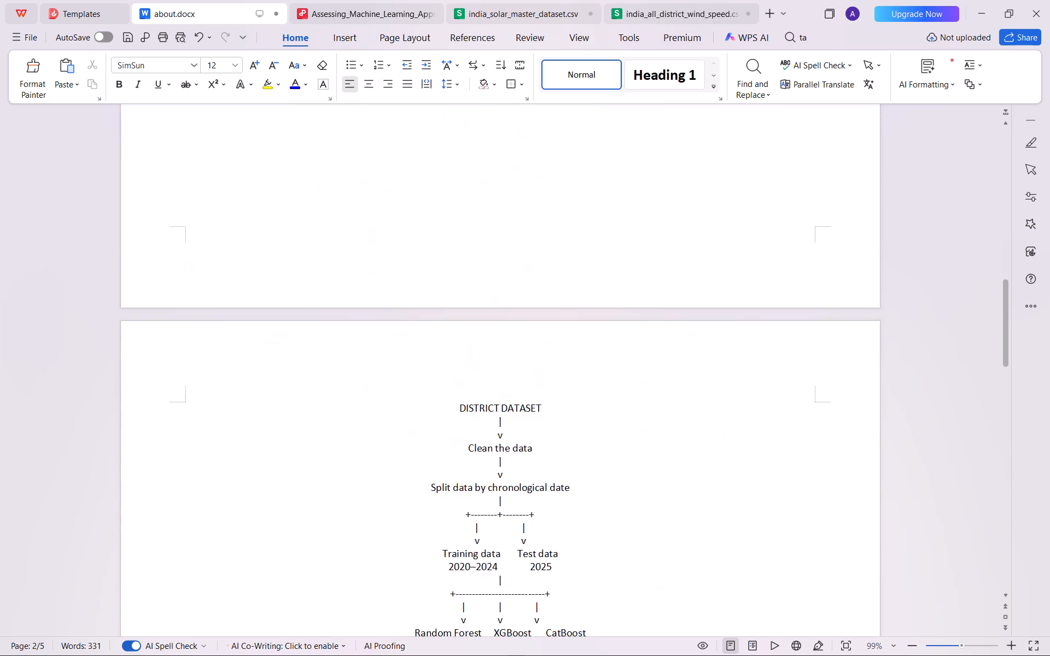
scroll(475, 455, up, 18)
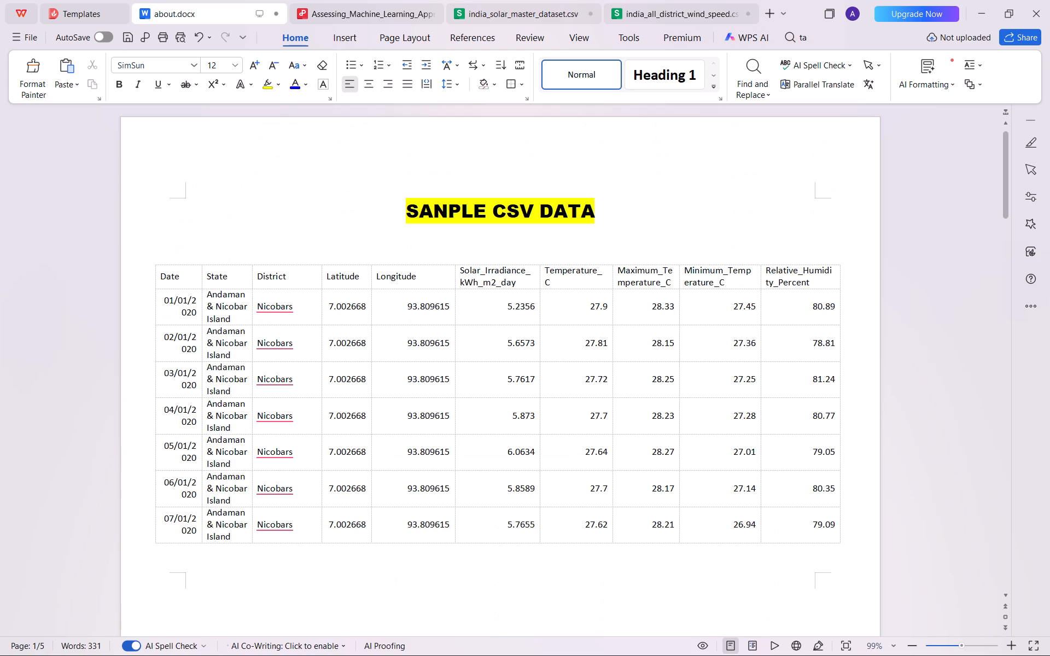
scroll(700, 401, down, 15)
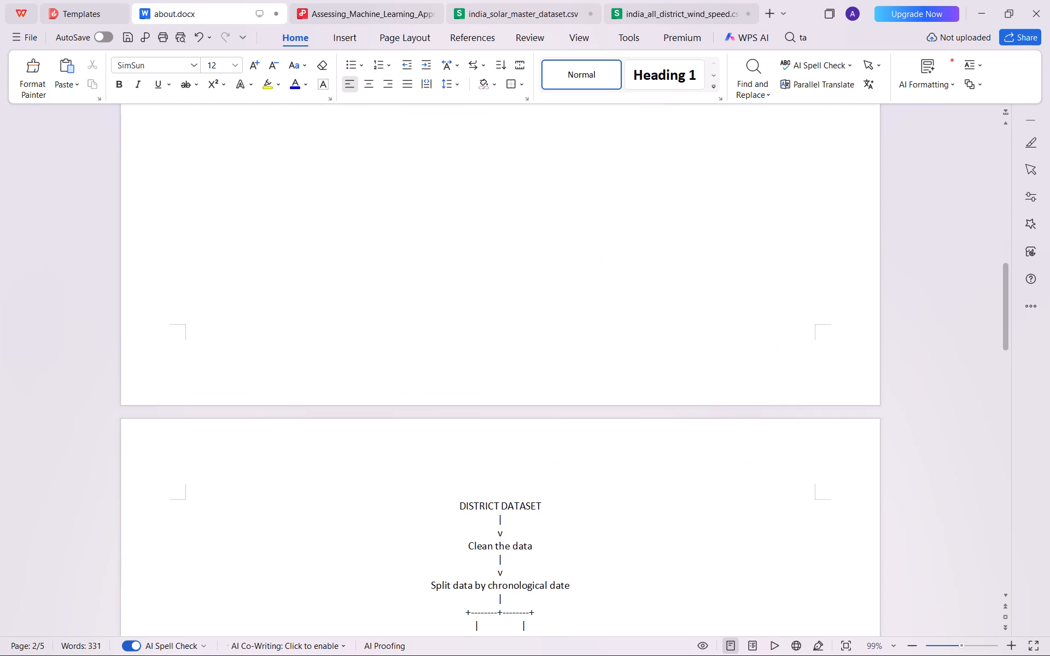
scroll(697, 406, up, 4)
scroll(289, 383, down, 13)
scroll(292, 381, up, 7)
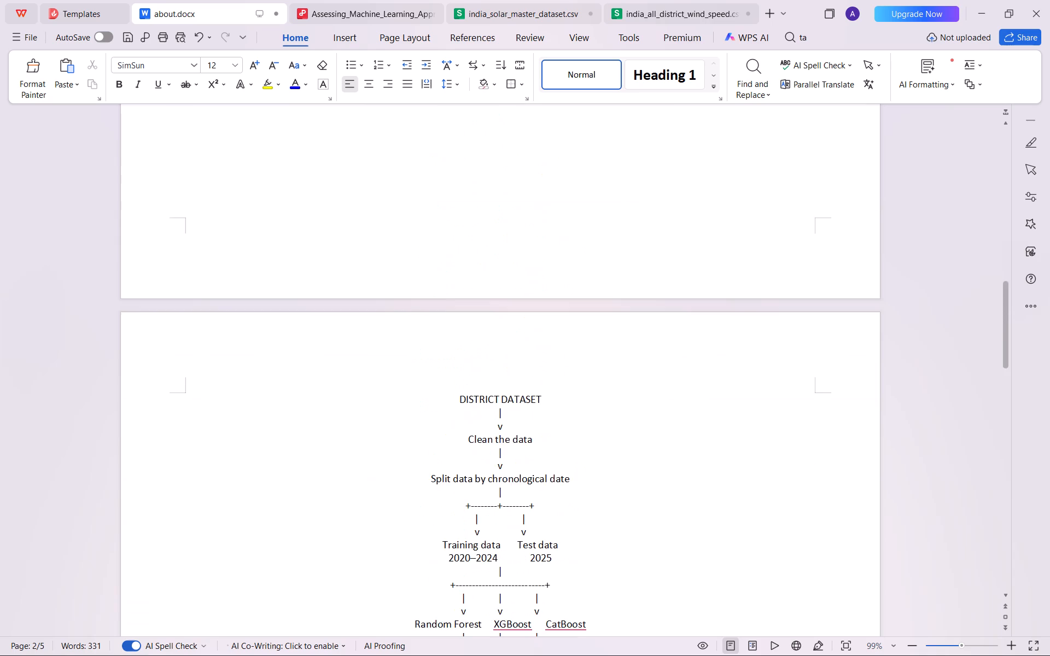
scroll(292, 381, down, 18)
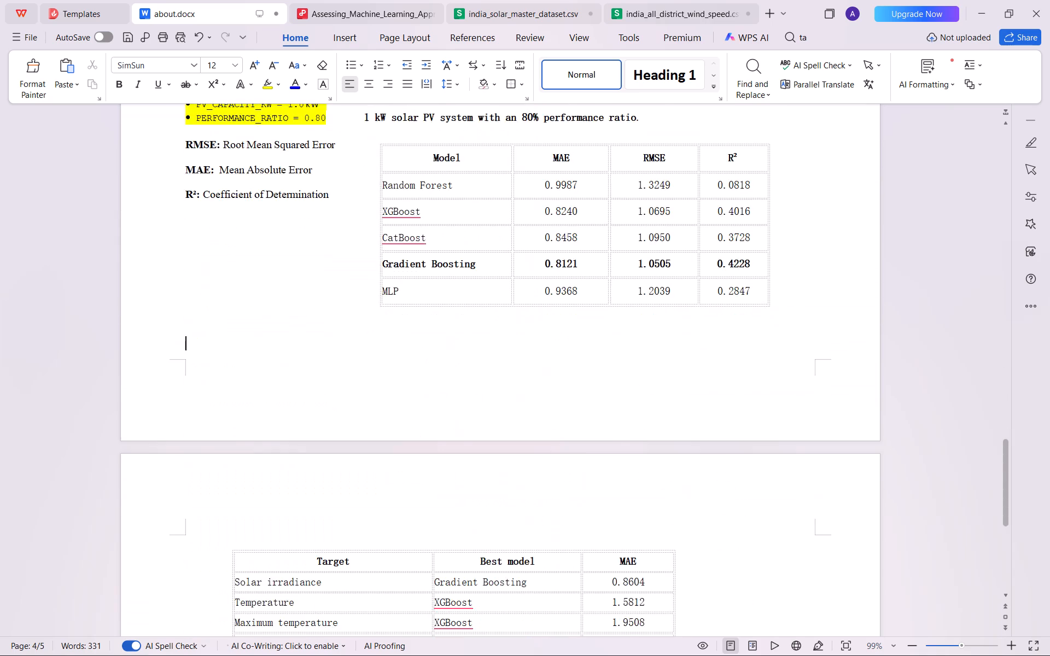
scroll(292, 381, down, 10)
scroll(292, 381, up, 8)
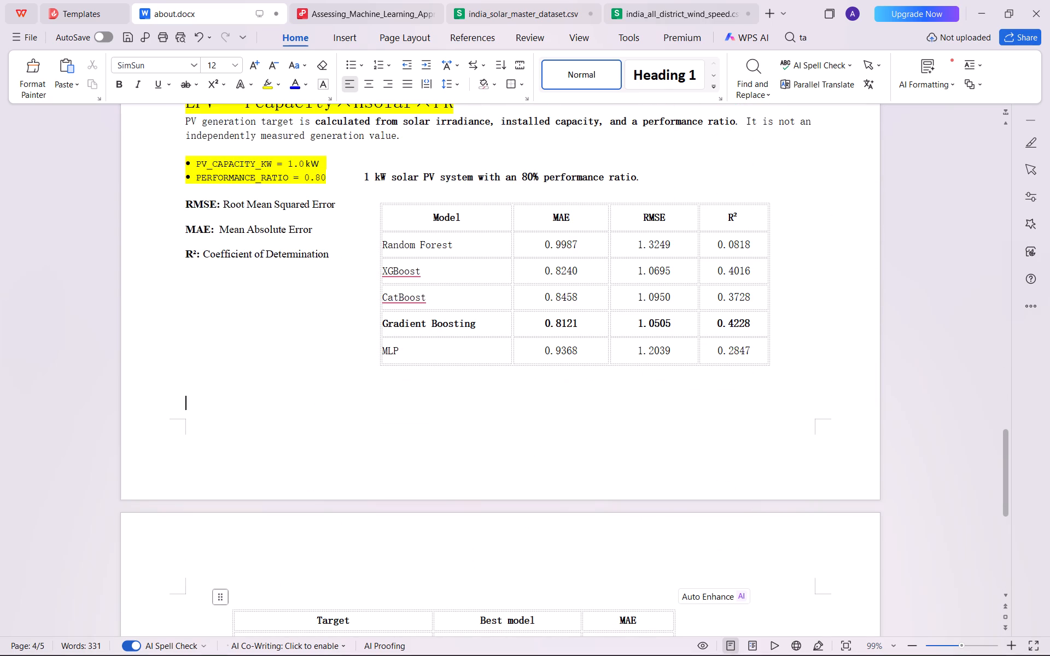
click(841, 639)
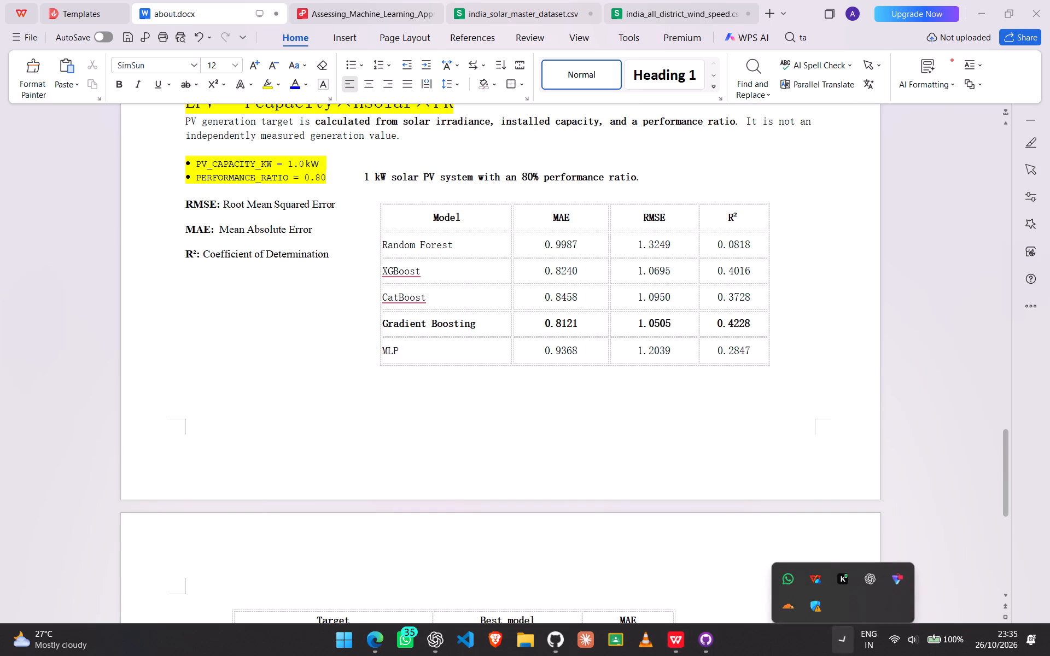
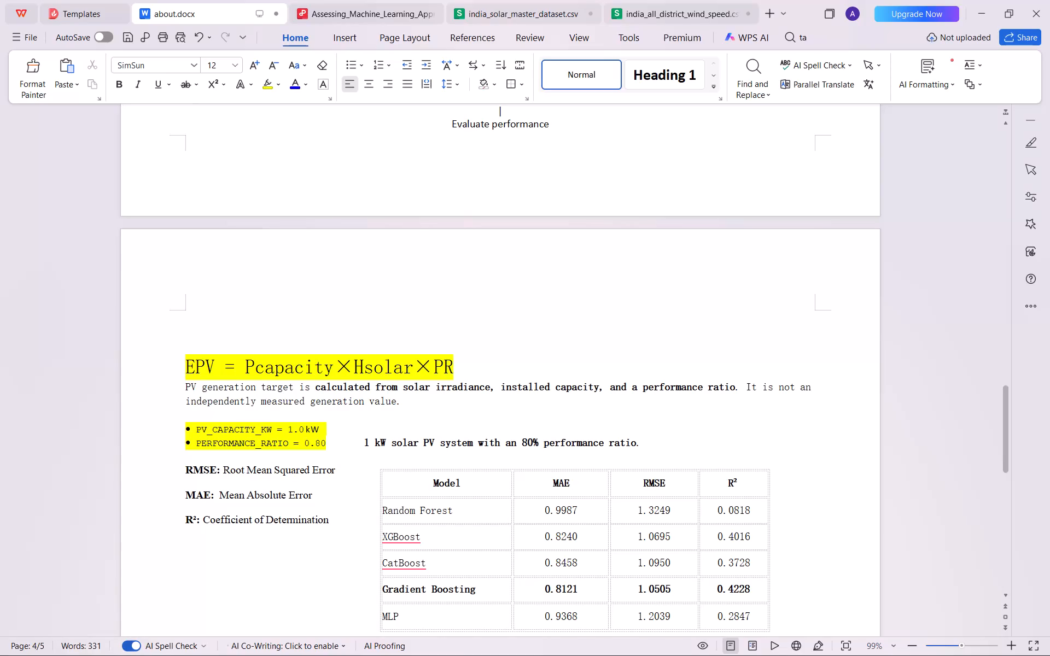
Remove the blank line above the highlighted EPV formula on page four.
click(249, 326)
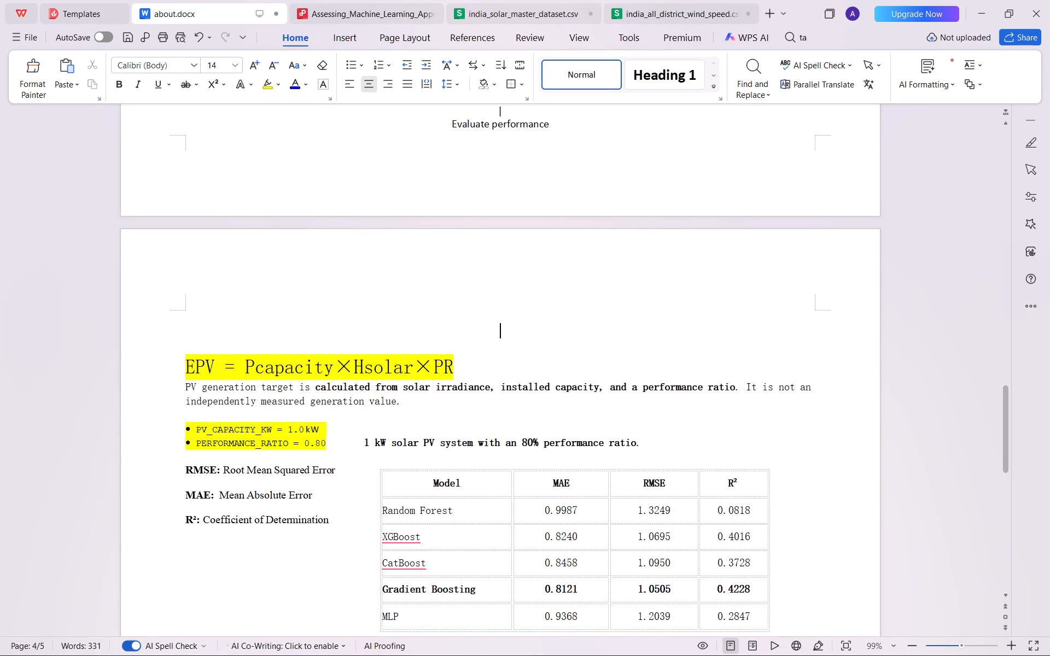
key(BackSpace)
key(BackSpace)
key(BackSpace)
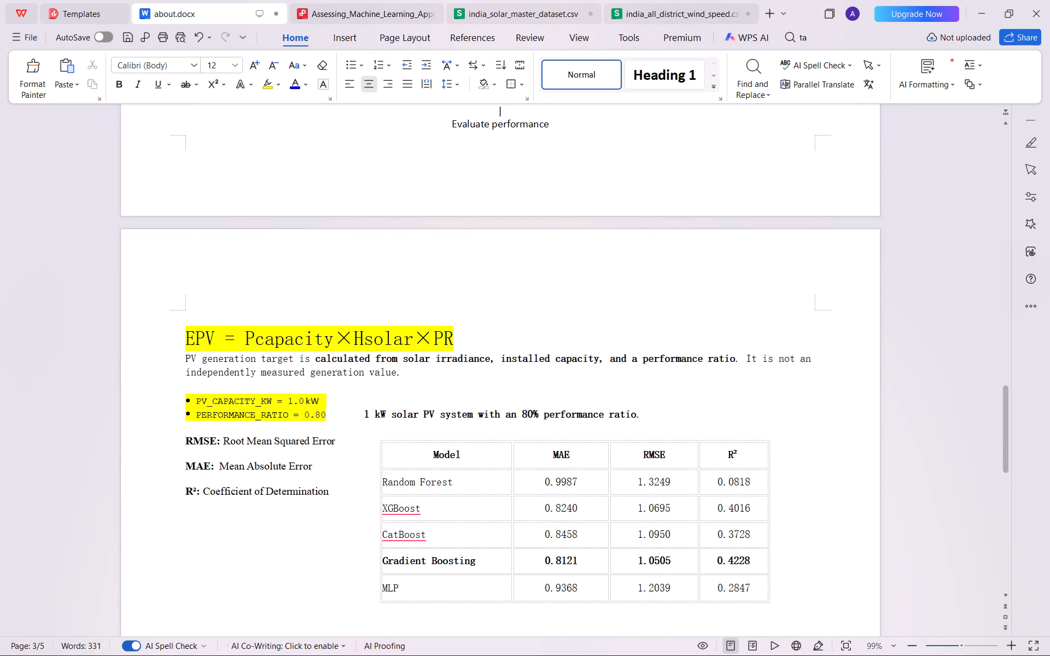
Set the font size of the PV generation target paragraph below the EPV formula to 14.
drag(184, 362, 416, 407)
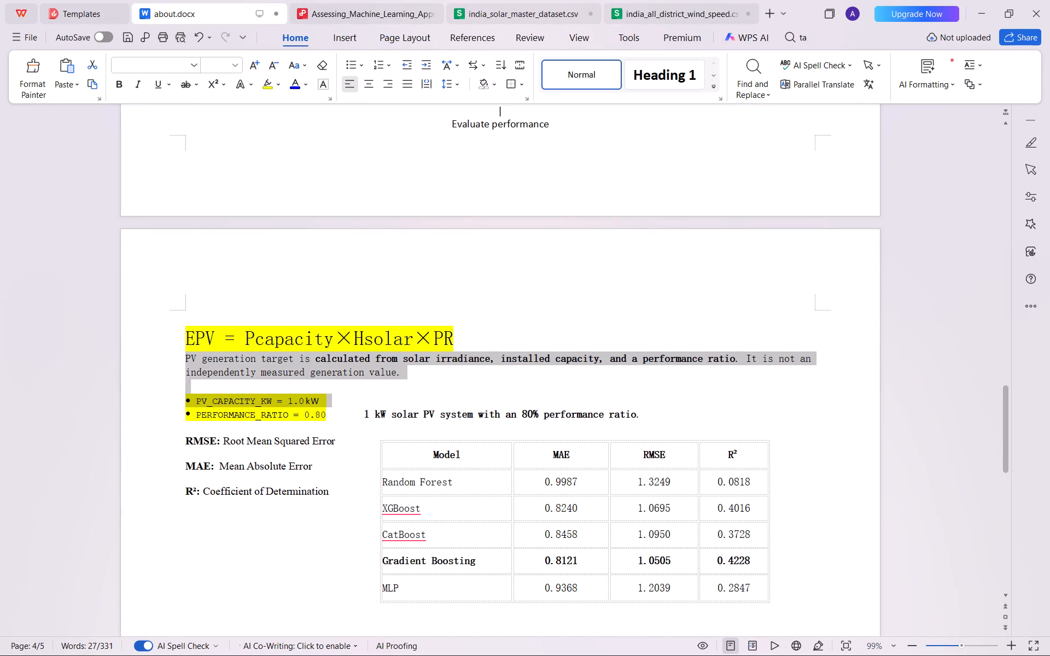
drag(416, 407, 415, 374)
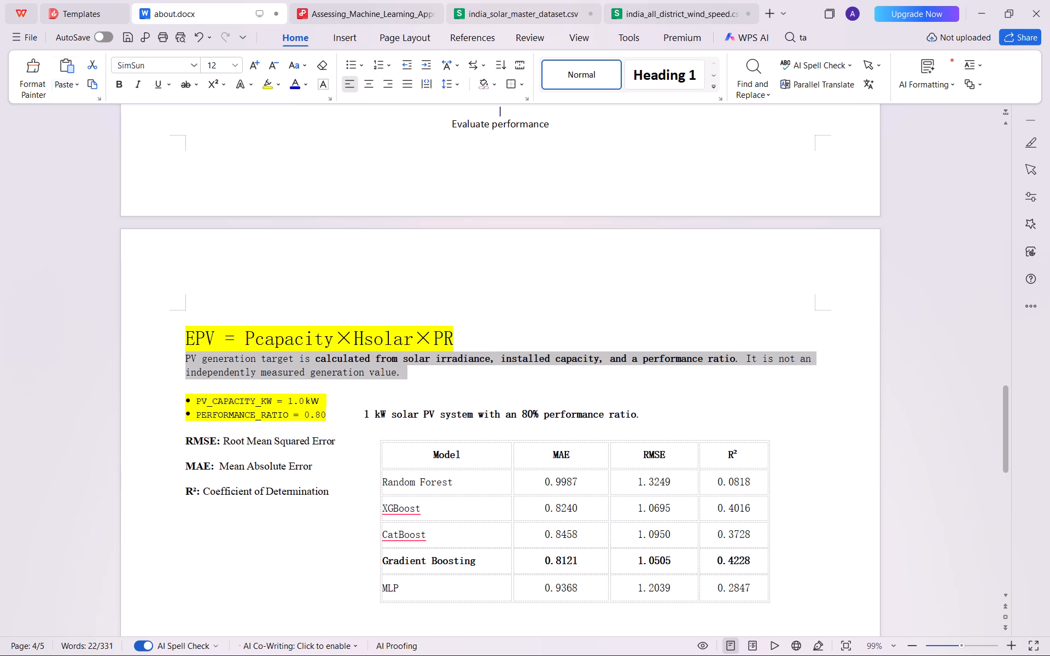
click(238, 66)
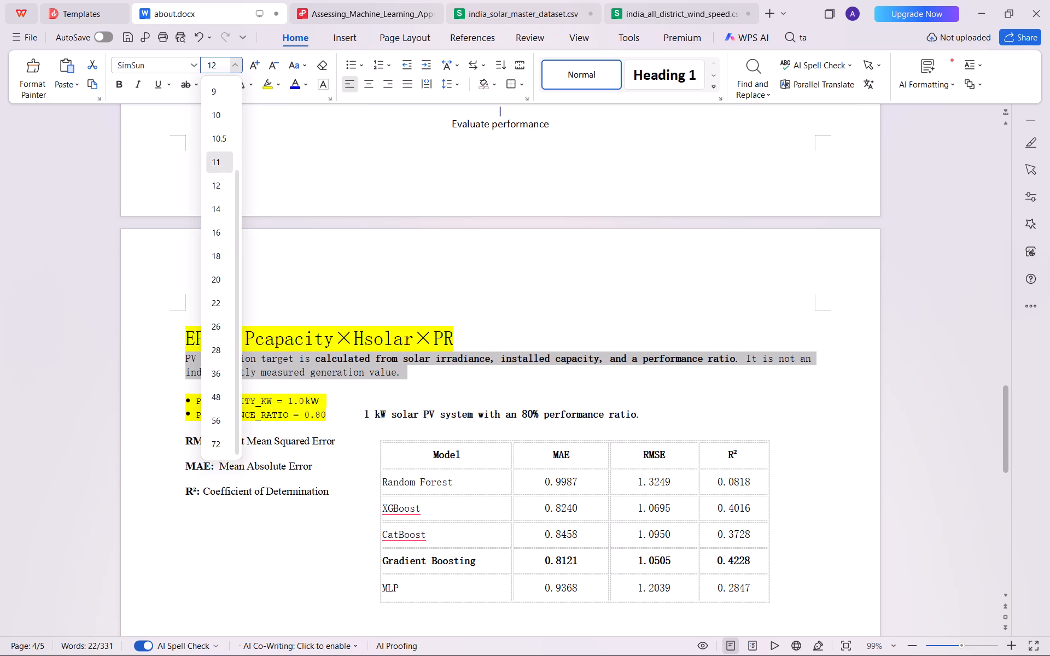
click(219, 220)
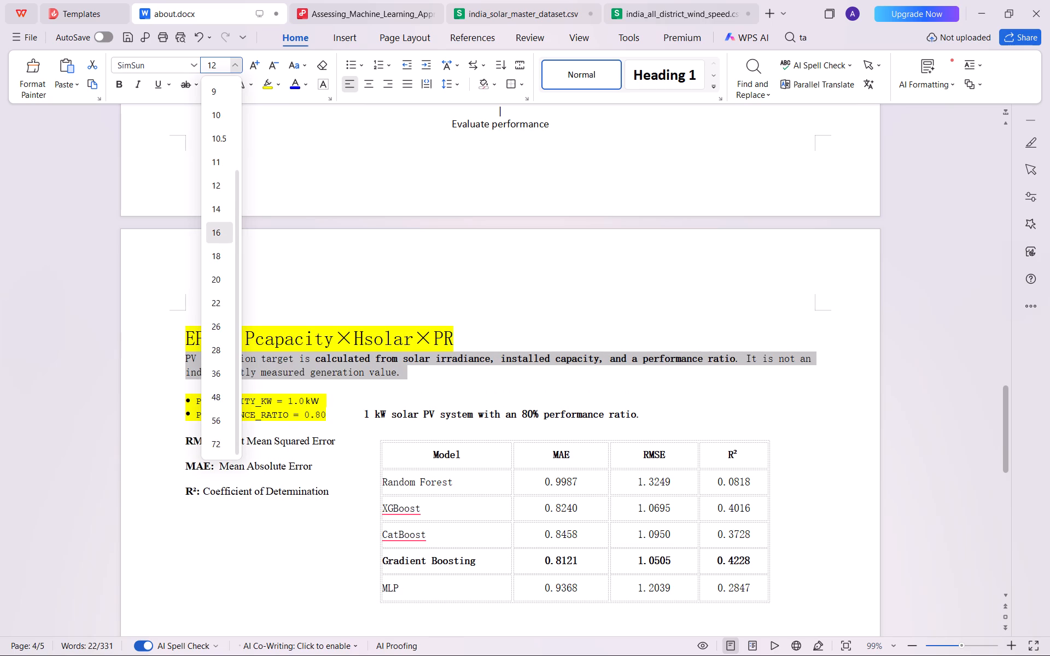
click(220, 214)
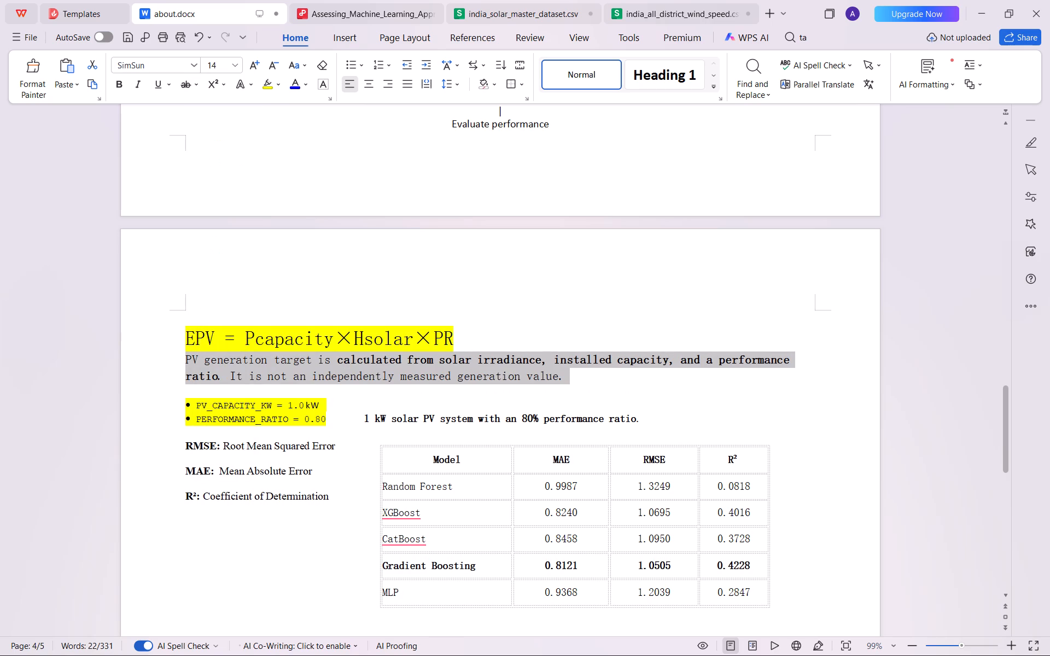
click(463, 396)
Set the font size of the line "1 kW solar PV system with an 80% performance ratio." to 16.
scroll(471, 393, down, 2)
drag(359, 312, 772, 300)
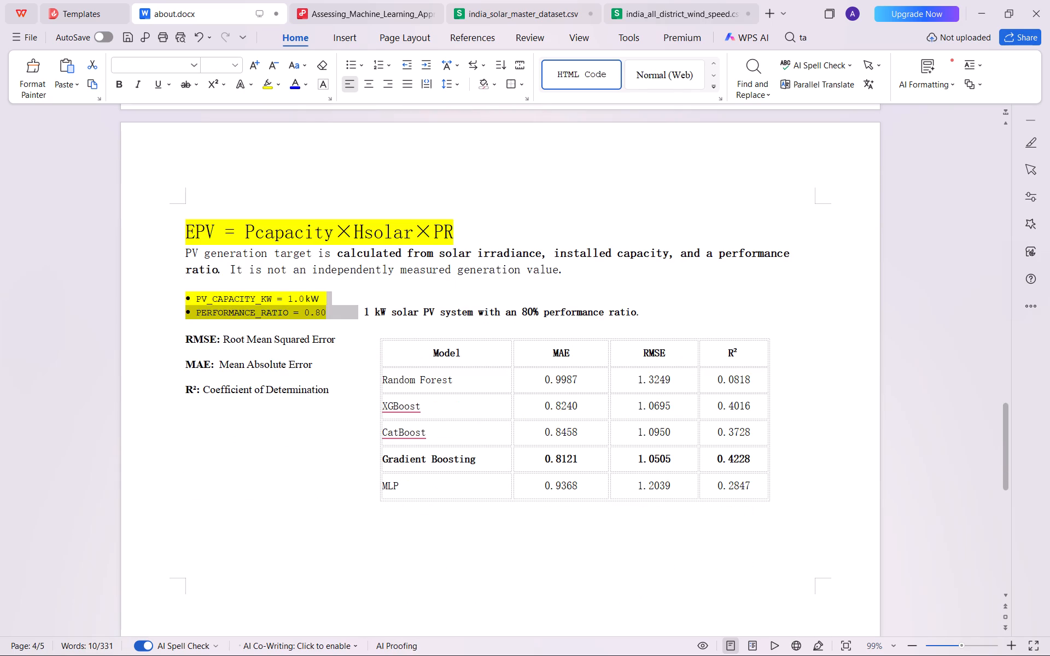
drag(772, 300, 714, 318)
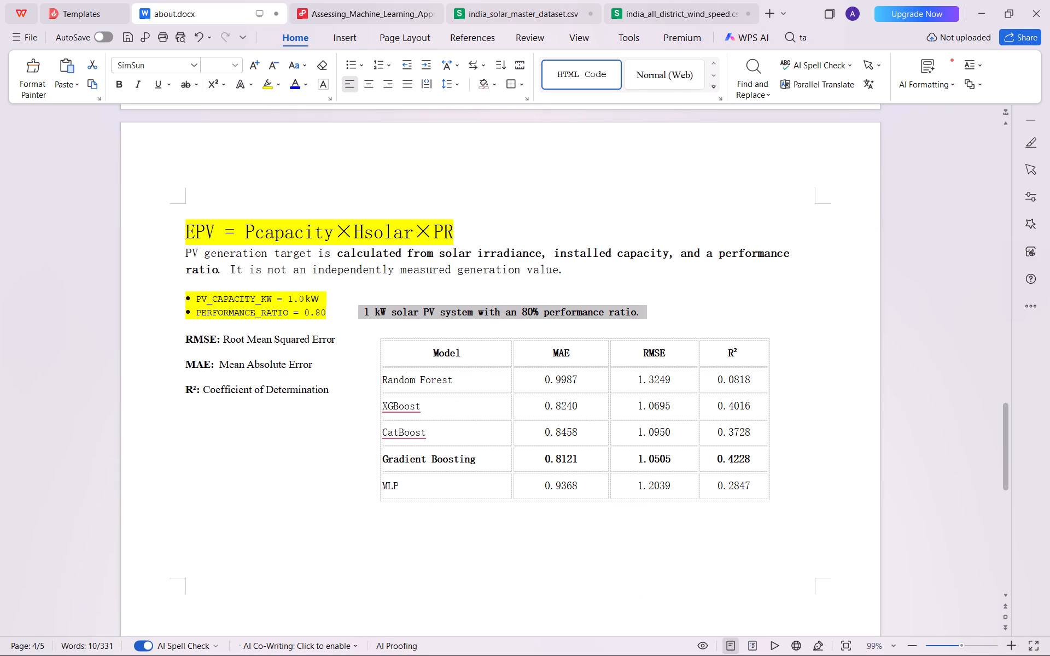
click(236, 63)
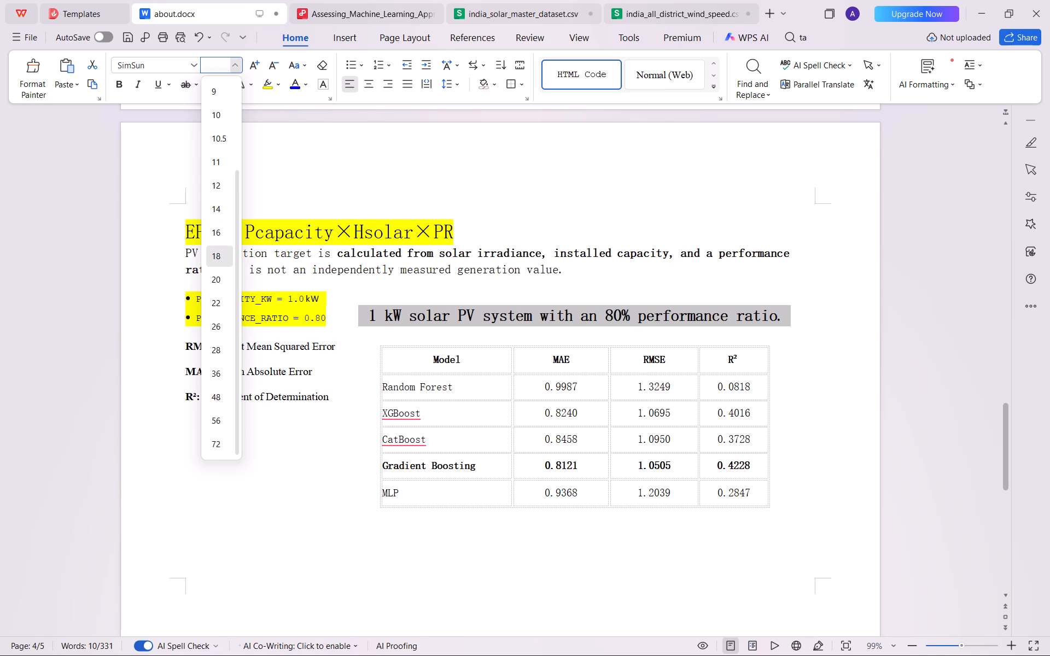
click(226, 228)
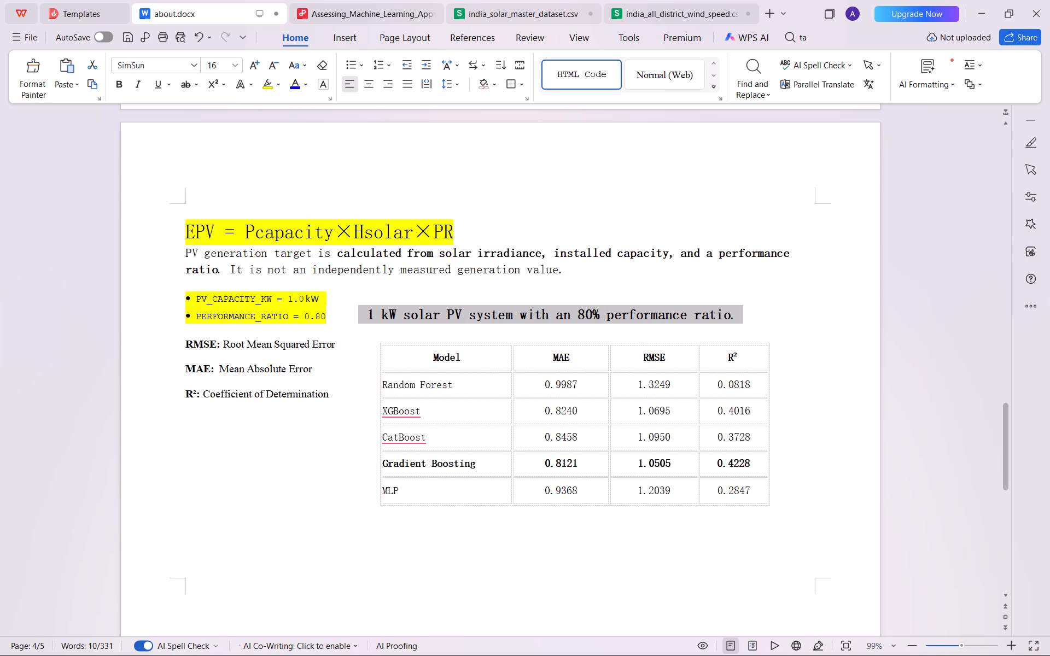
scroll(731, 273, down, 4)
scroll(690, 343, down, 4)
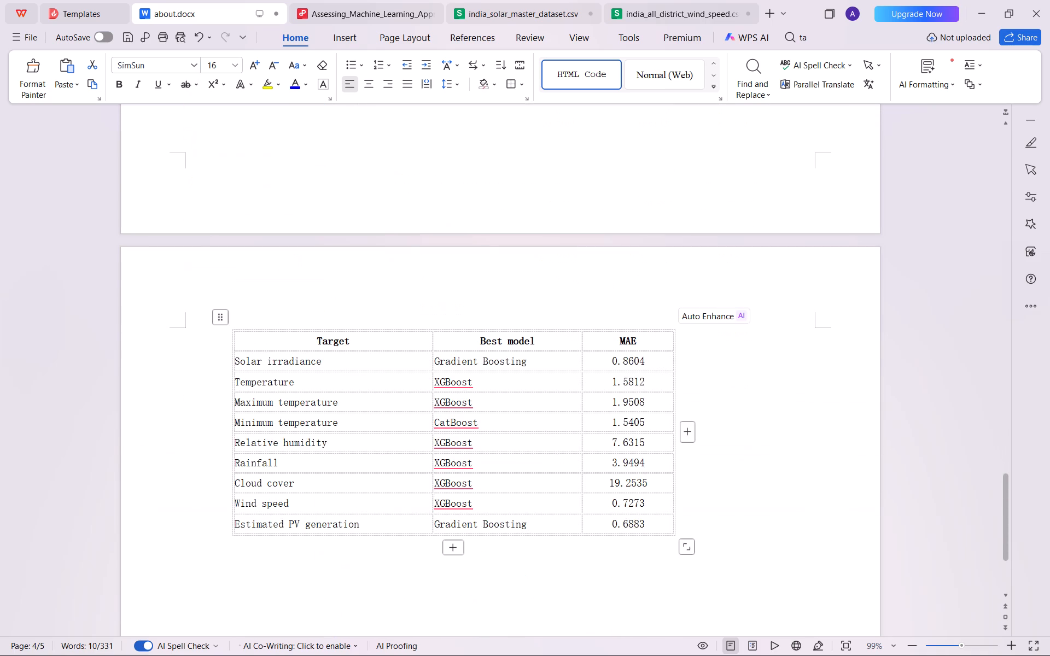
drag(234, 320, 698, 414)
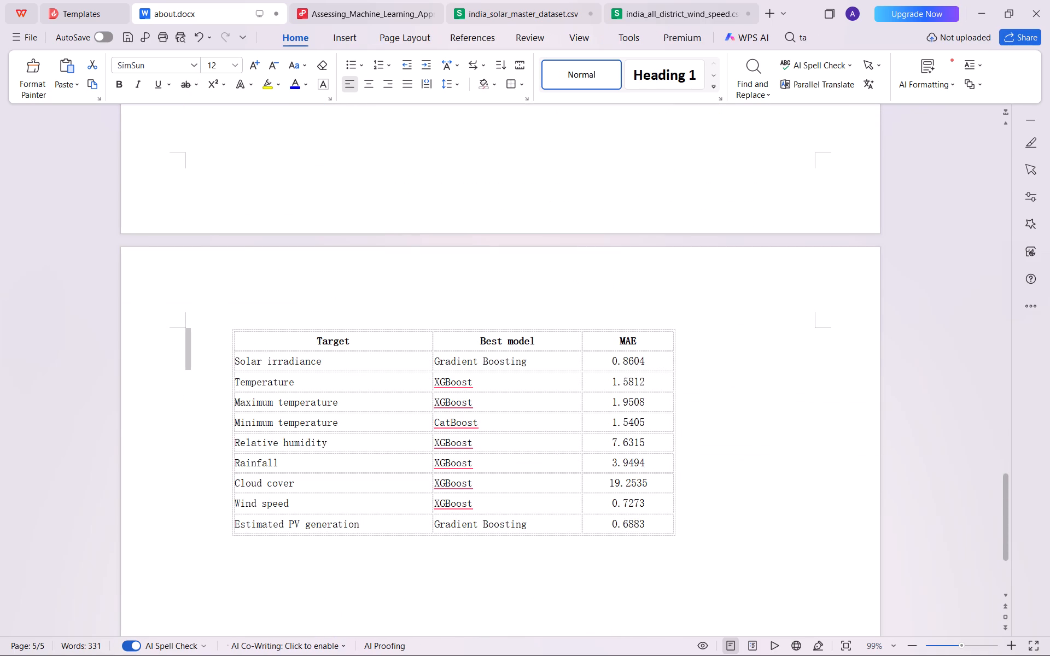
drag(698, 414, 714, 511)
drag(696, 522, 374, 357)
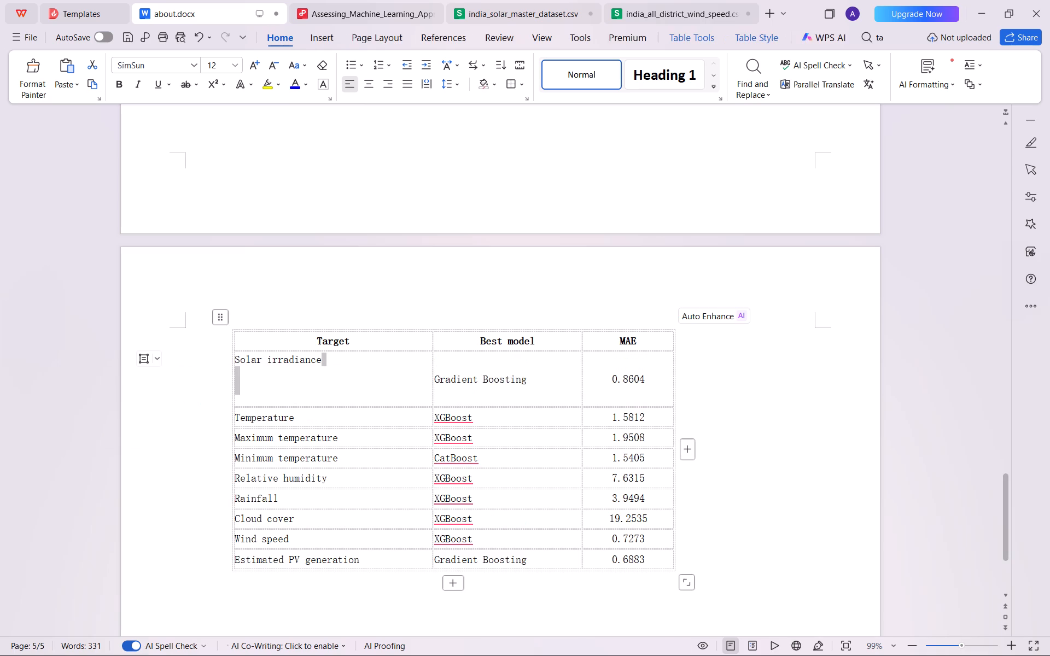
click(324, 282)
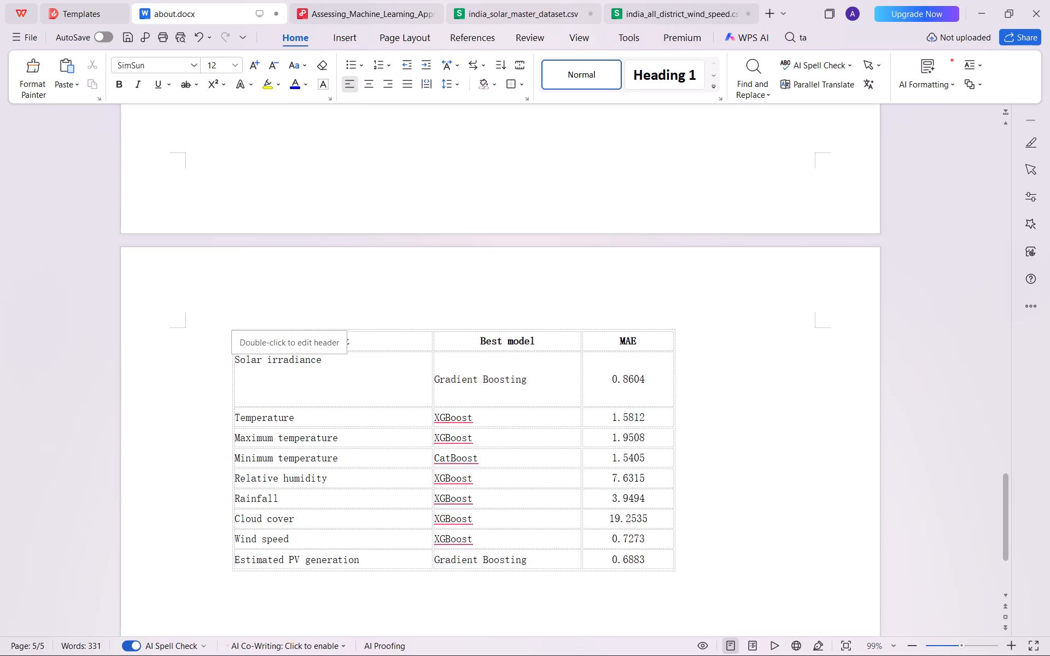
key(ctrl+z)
Set the font size of the whole Target table on page five, header row included, to 14.
click(240, 319)
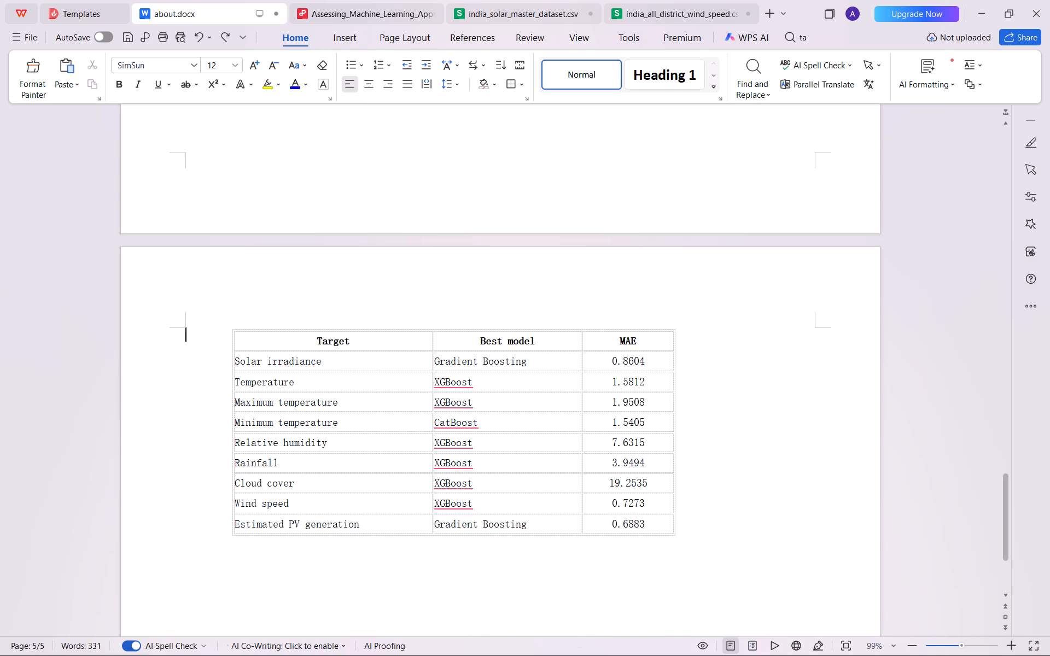
drag(229, 325, 553, 341)
click(236, 66)
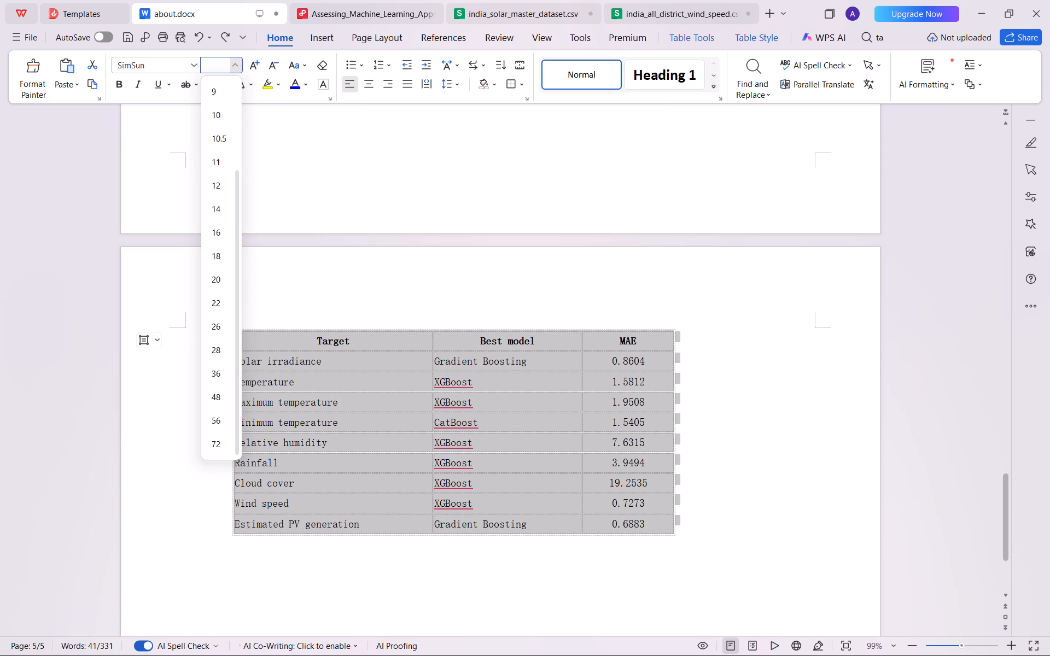
click(217, 207)
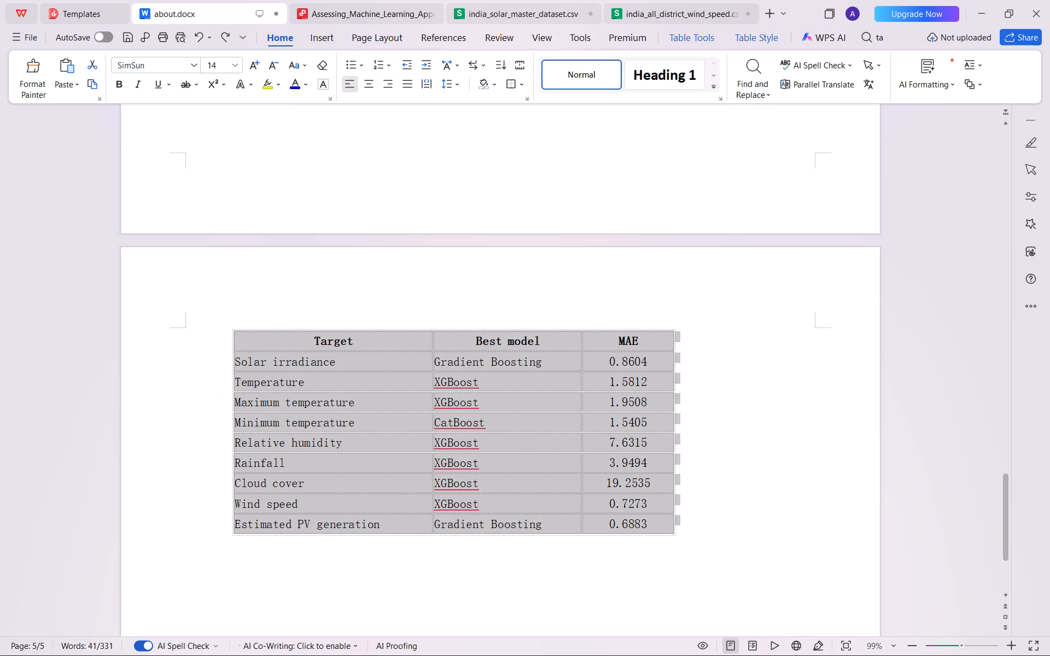
click(524, 283)
Center the Solar_Irradiance_kWh_m2_day values of the sample CSV data table on page one.
scroll(448, 438, up, 4)
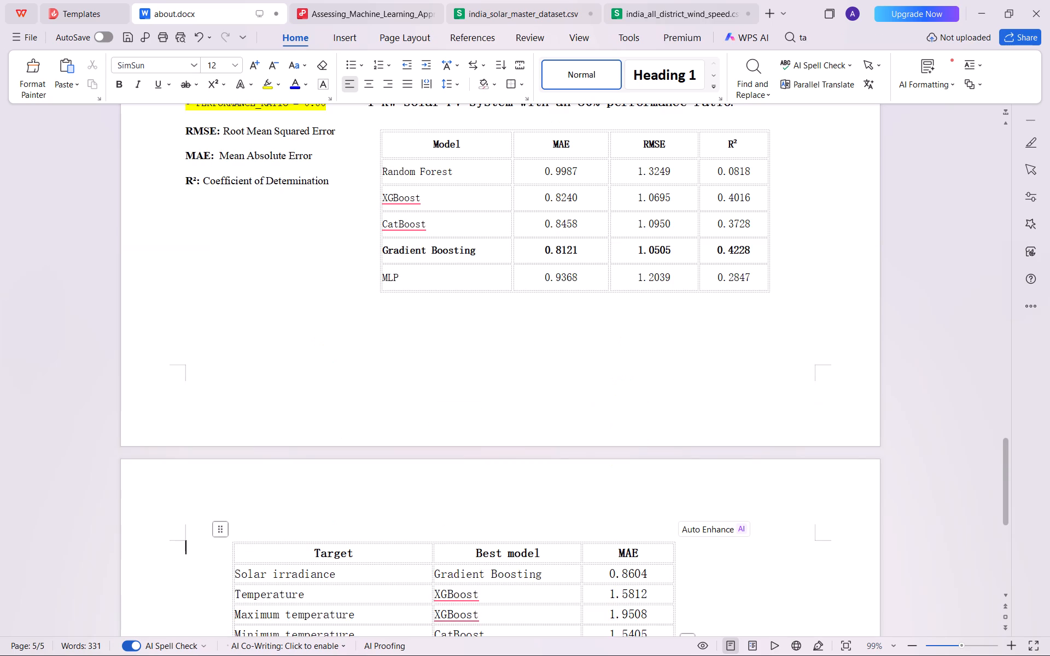
scroll(448, 438, down, 1)
scroll(448, 438, up, 15)
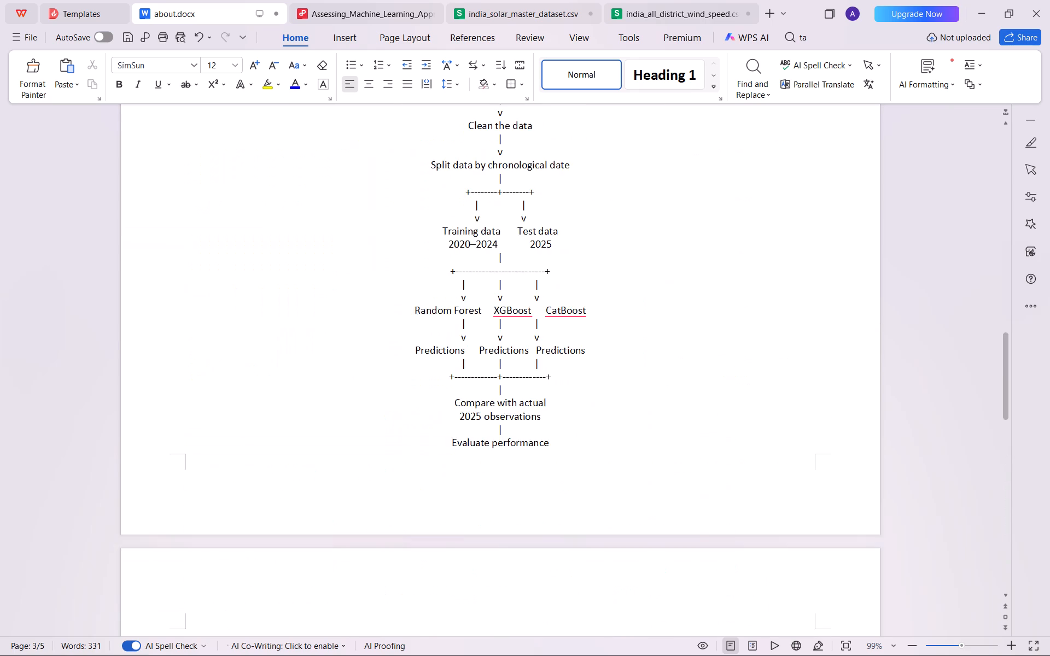
scroll(448, 438, up, 17)
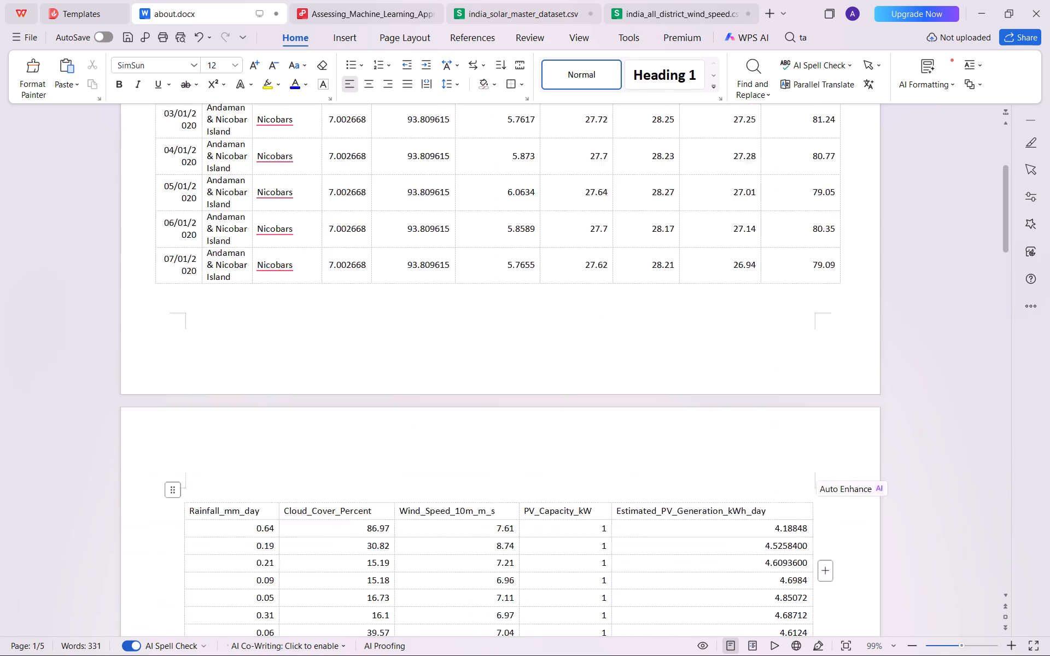
scroll(431, 444, up, 3)
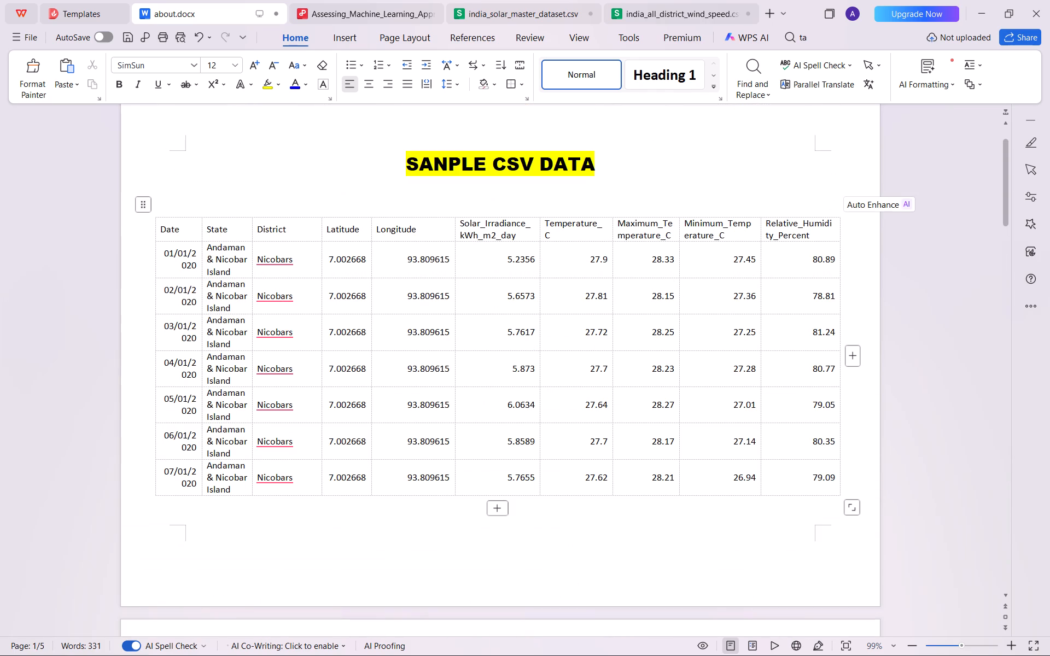
drag(497, 247, 535, 487)
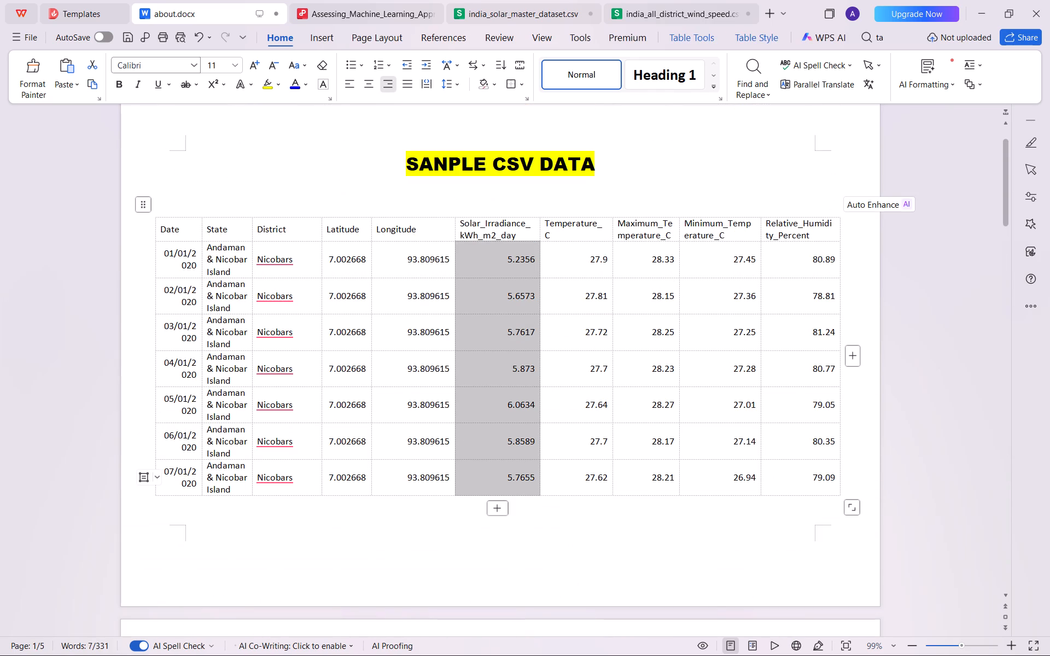
click(369, 87)
Center the values of the Temperature_C, Maximum_Temperature_C, Minimum_Temperature_C and Relative_Humidity_Percent columns in the sample CSV data table.
drag(550, 252, 635, 435)
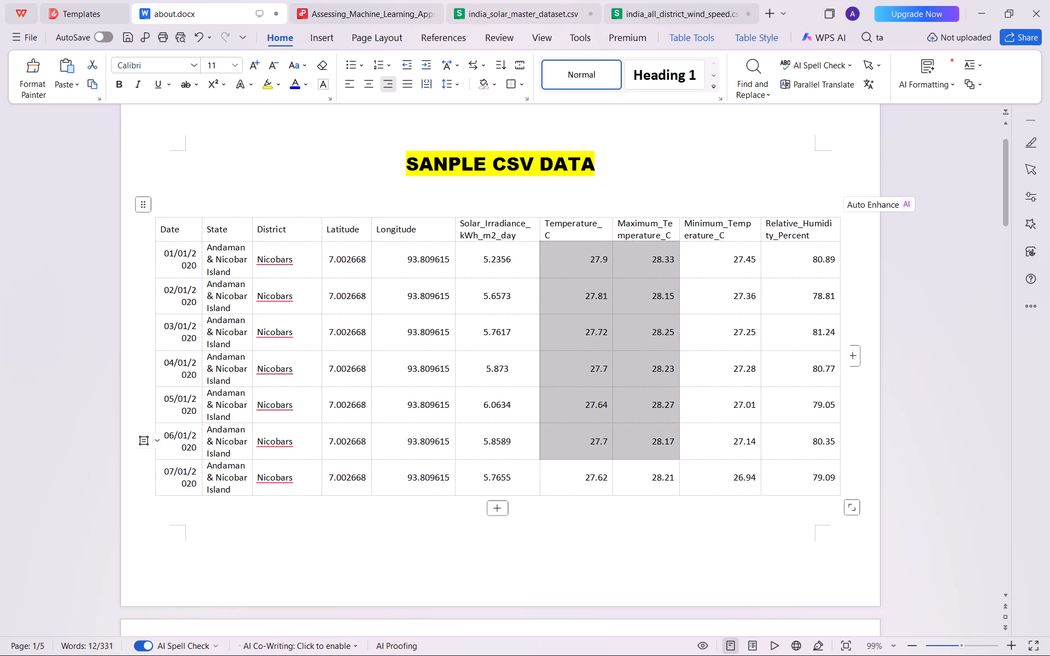
drag(635, 435, 739, 471)
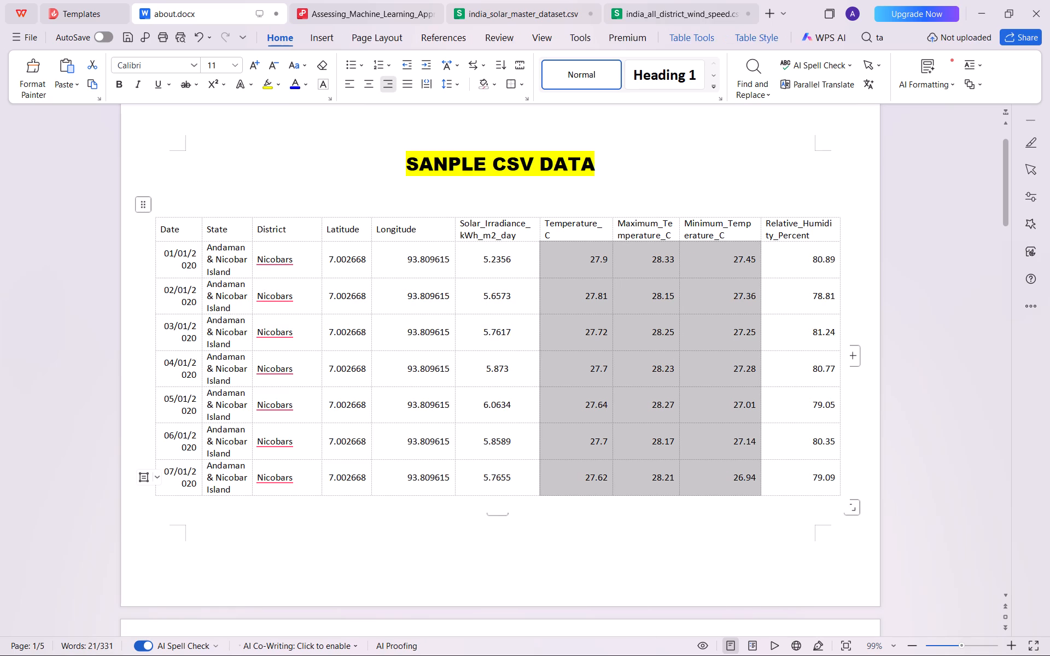
drag(739, 471, 749, 470)
click(365, 86)
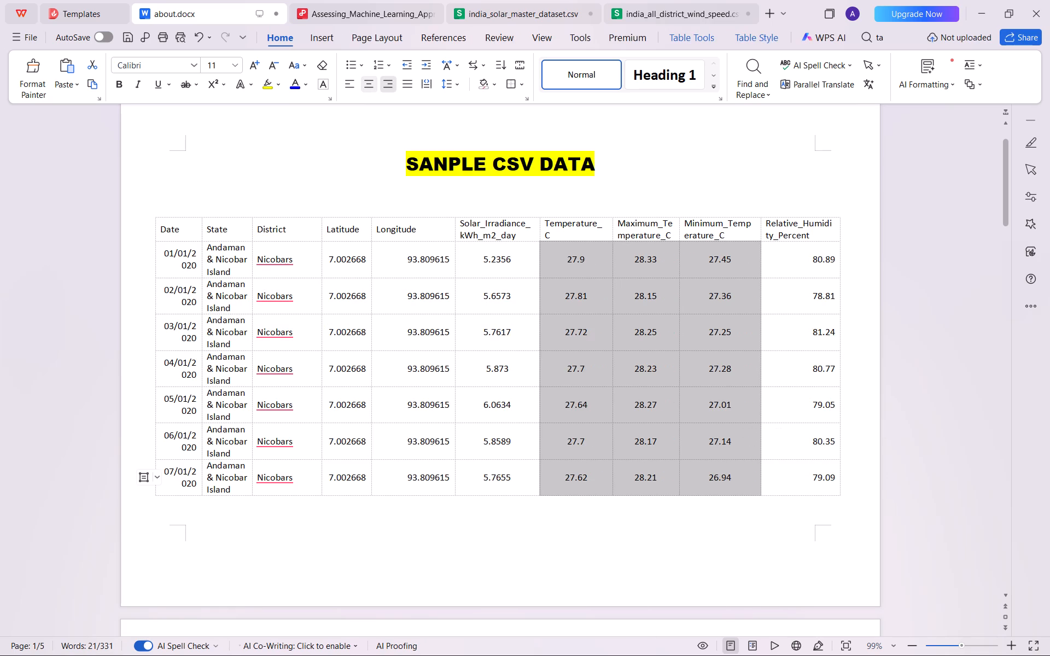
drag(785, 251, 800, 491)
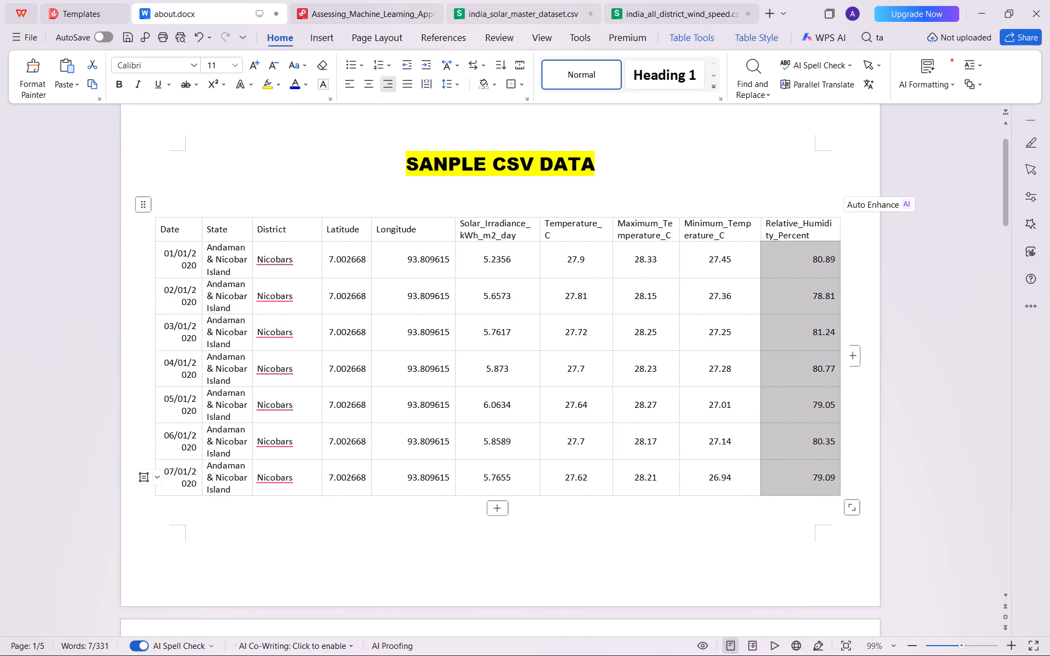
drag(800, 491, 800, 482)
click(366, 85)
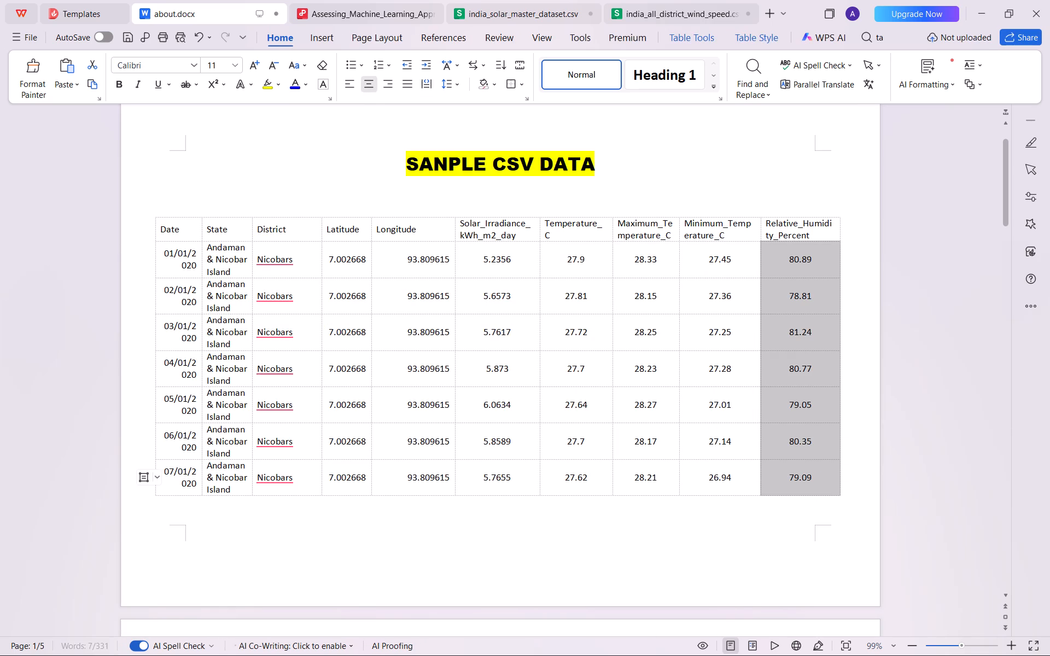
click(597, 561)
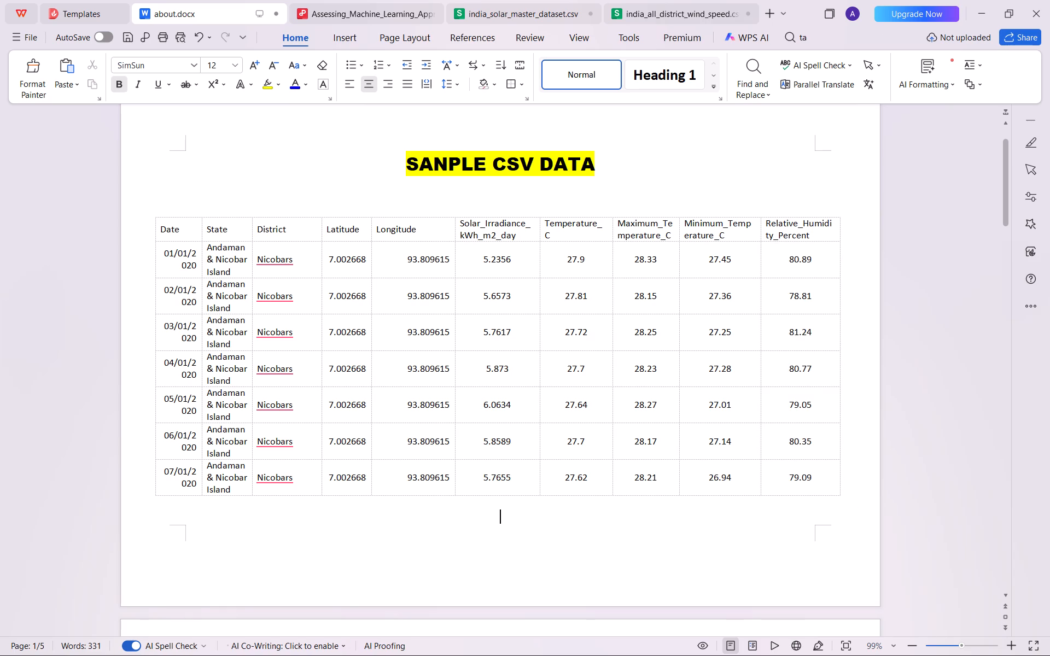
Center the Longitude values of the sample CSV data table on page one.
drag(395, 250, 434, 468)
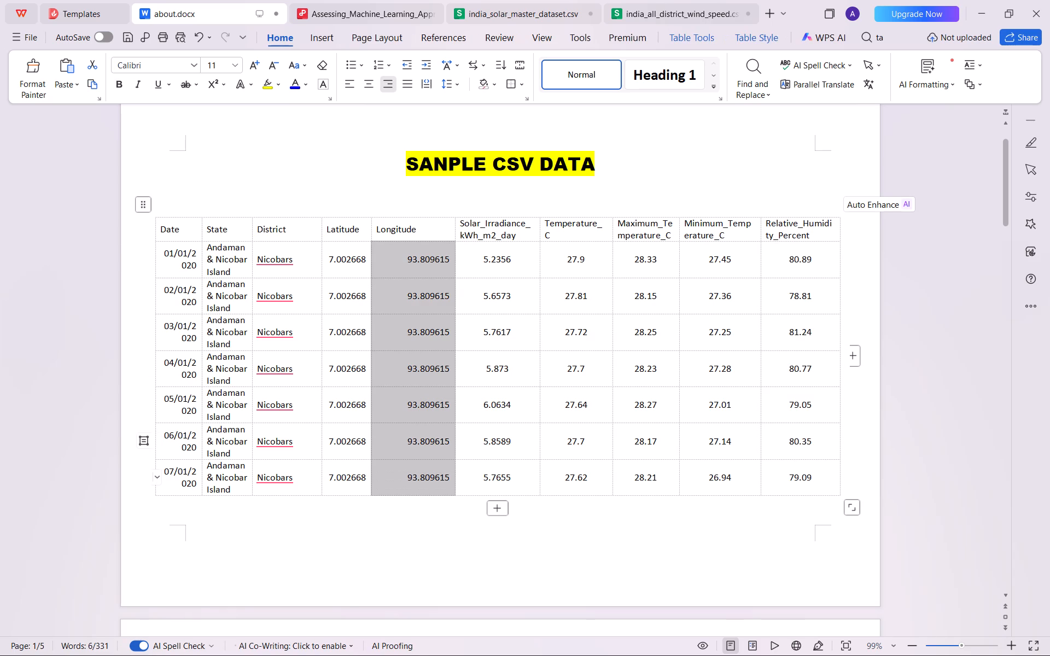
drag(434, 468, 435, 475)
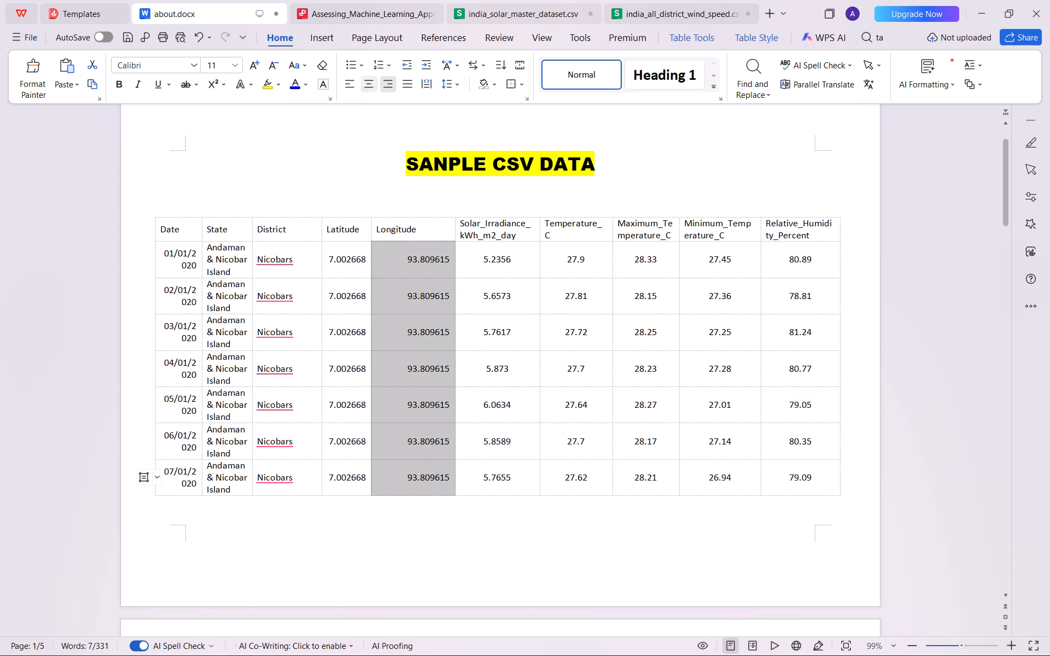
click(364, 84)
click(393, 530)
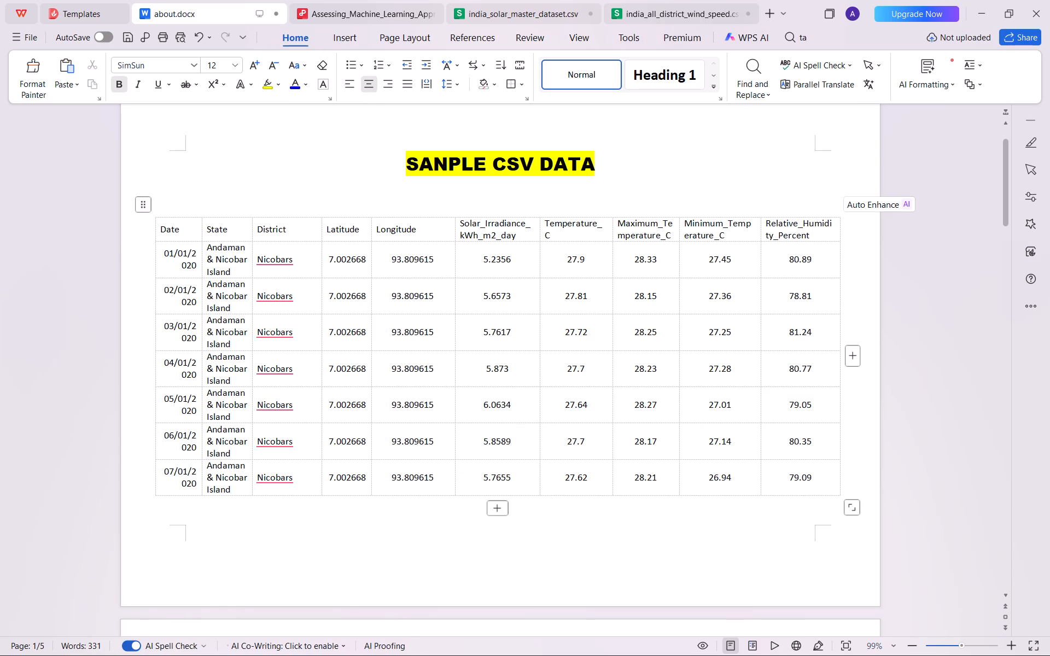
Center all values below the header row in the page-two table, from Rainfall_mm_day through Estimated_PV_Generation_kWh_day.
scroll(394, 456, down, 3)
scroll(394, 456, up, 2)
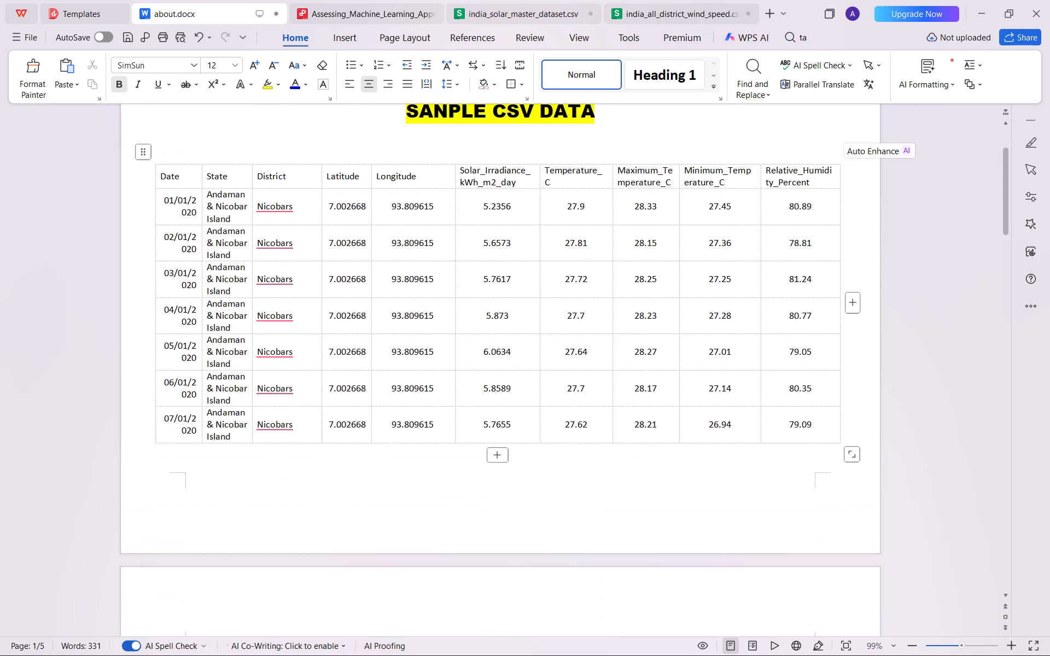
scroll(394, 456, down, 4)
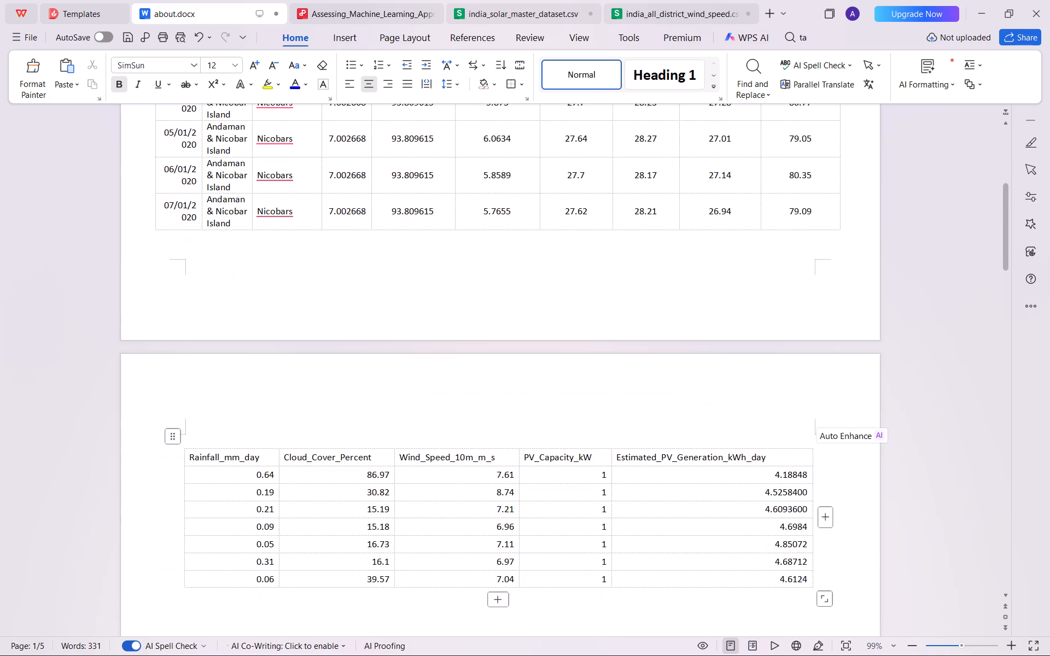
scroll(393, 452, down, 2)
drag(234, 371, 765, 438)
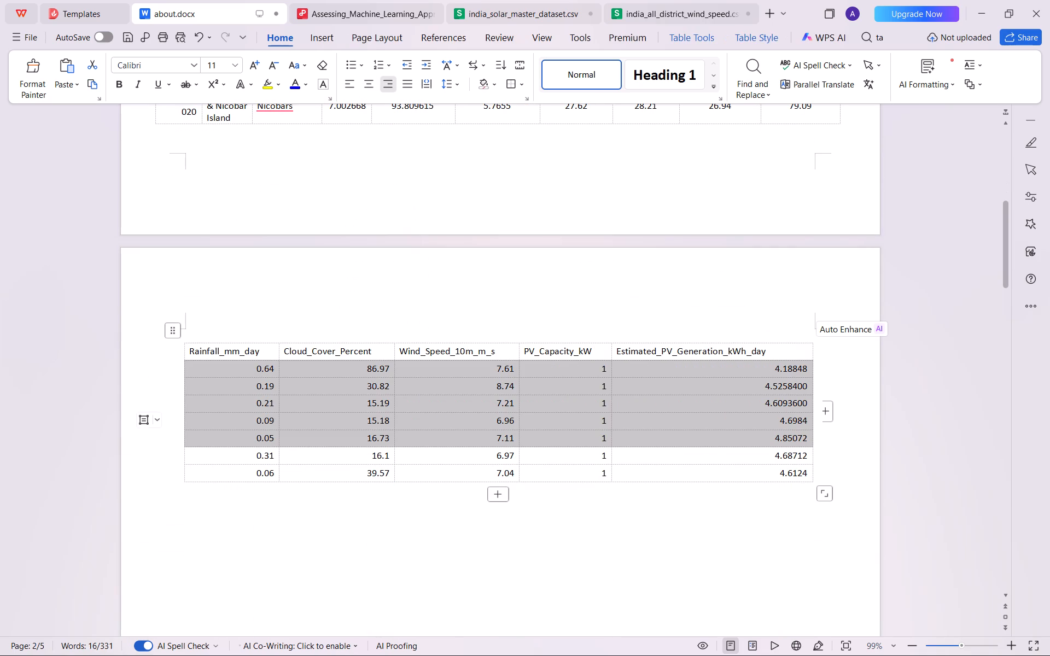
drag(765, 438, 787, 479)
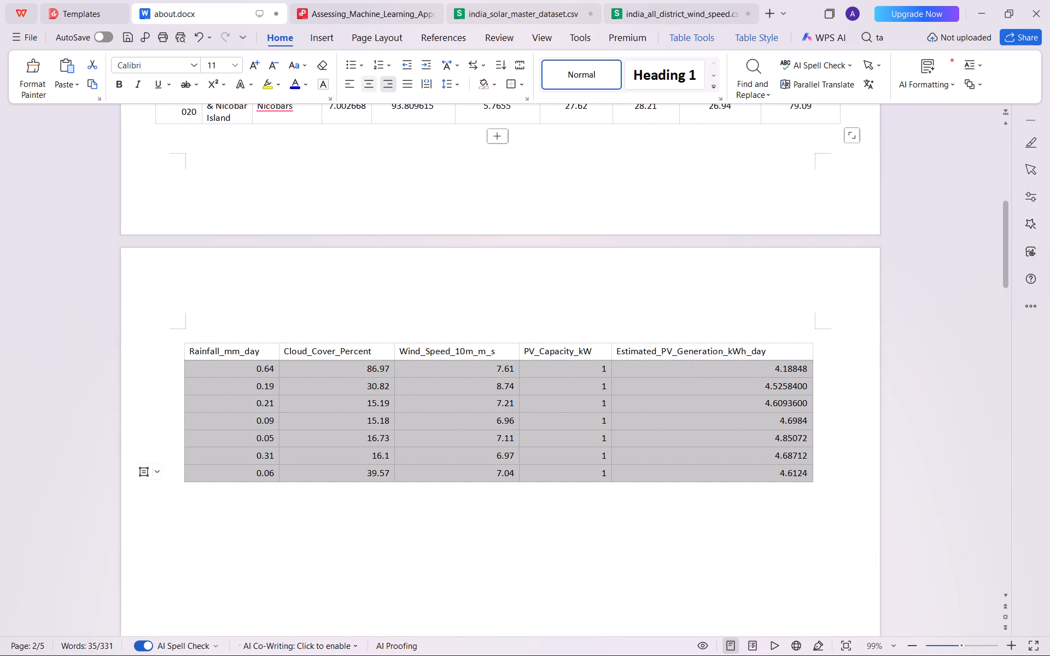
click(363, 89)
click(402, 288)
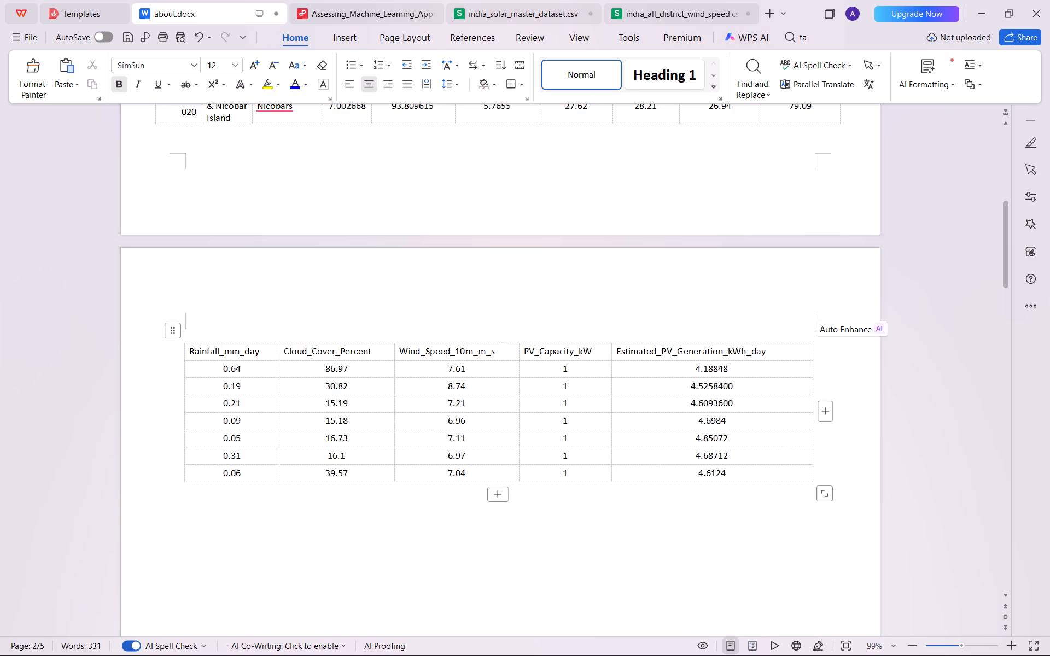
Review the layout of the District Dataset flowchart page and the Model and Target tables on the pages after it.
scroll(442, 525, down, 15)
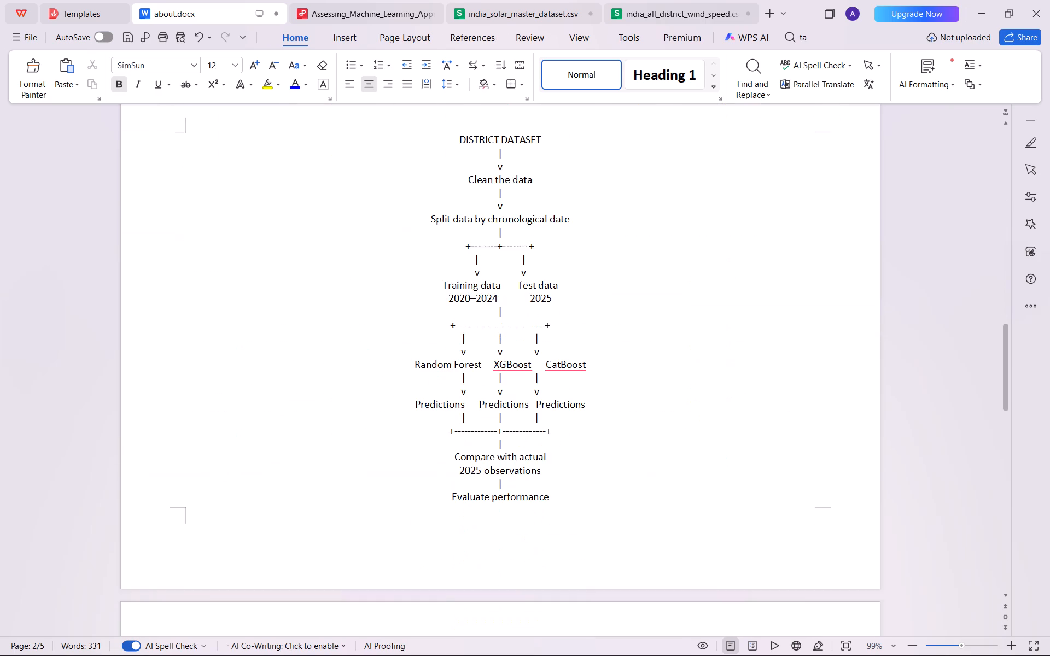
scroll(442, 525, up, 1)
scroll(442, 525, down, 3)
scroll(442, 525, up, 3)
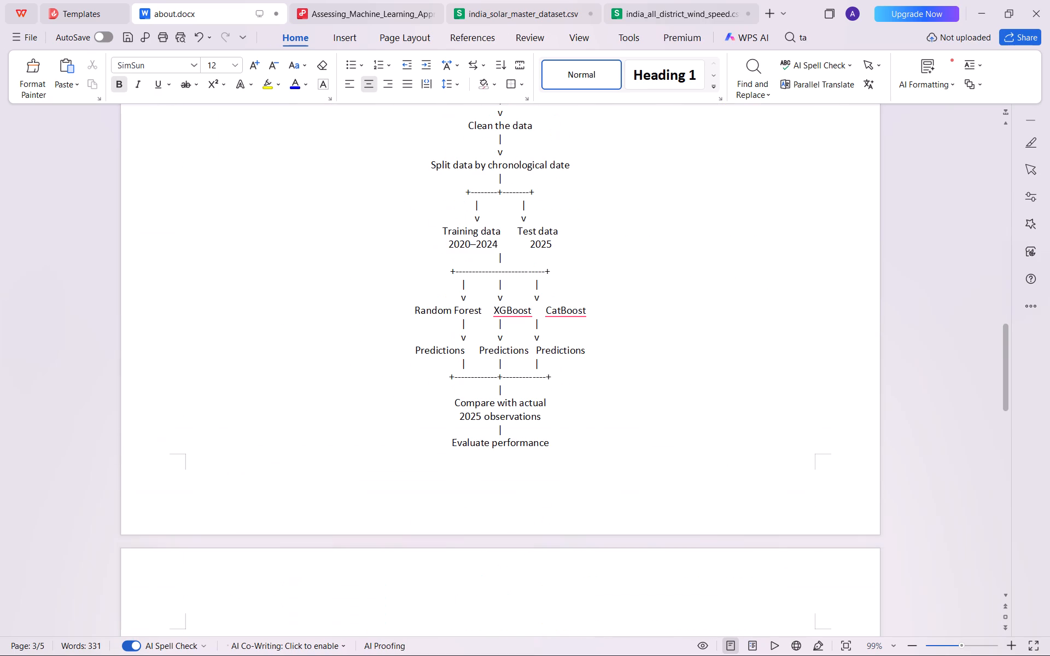
scroll(442, 525, down, 3)
scroll(442, 525, up, 5)
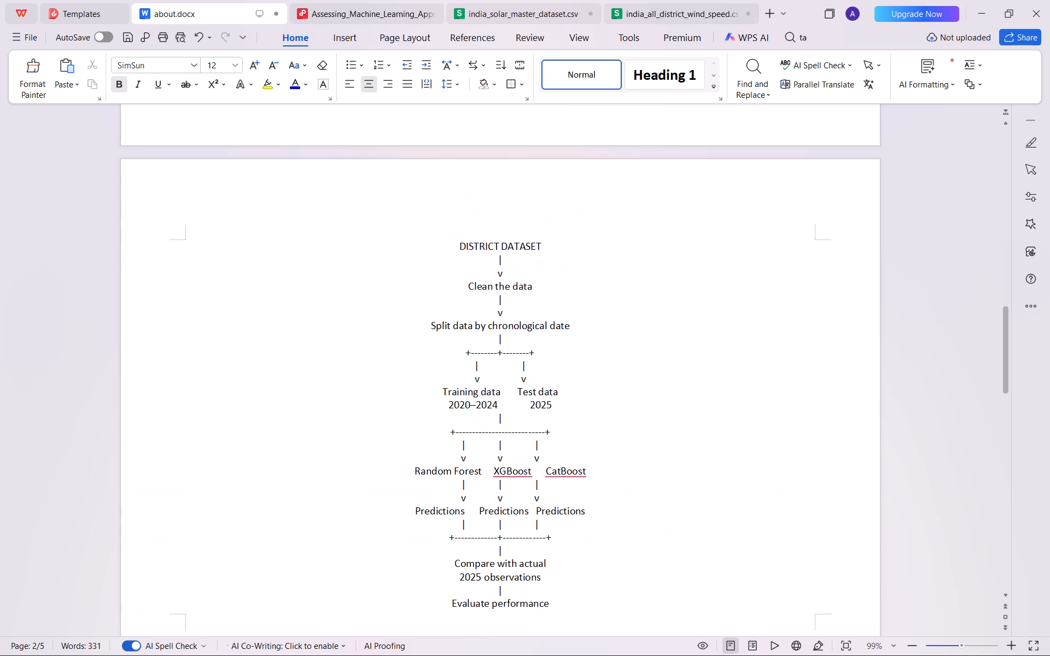
scroll(442, 525, down, 15)
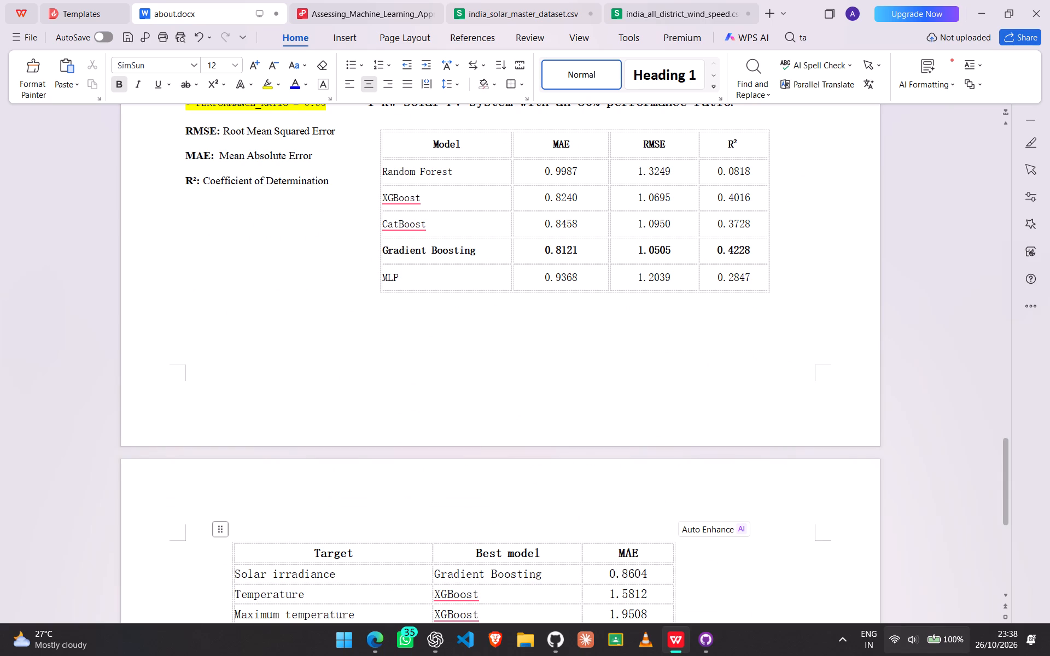
Connect the computer to the paired Bluetooth device Echo Dot-54N.
click(925, 646)
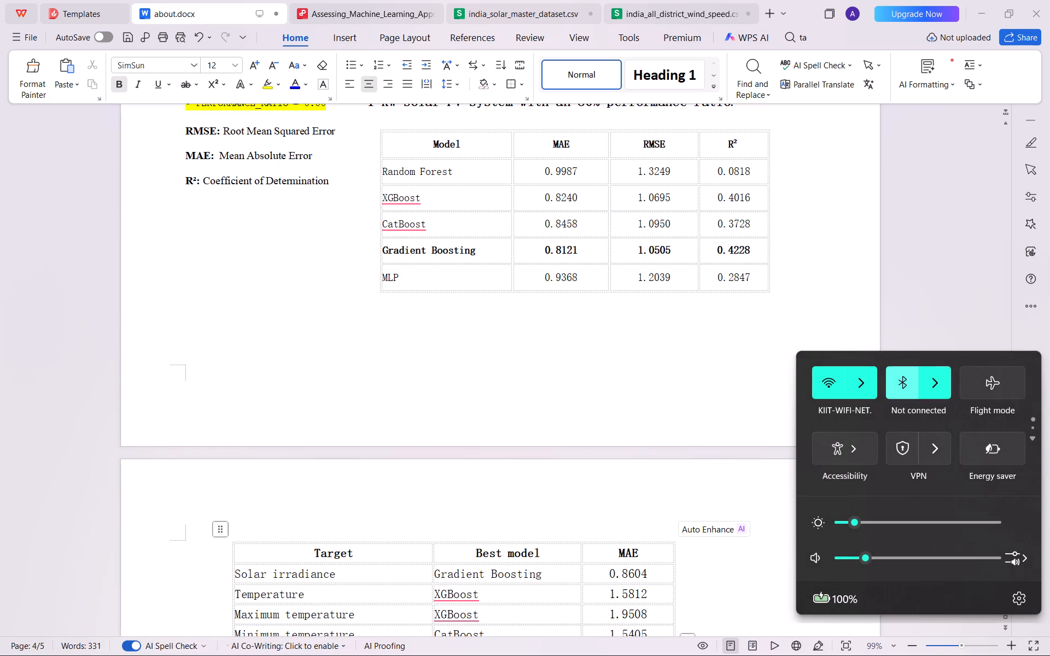
click(937, 379)
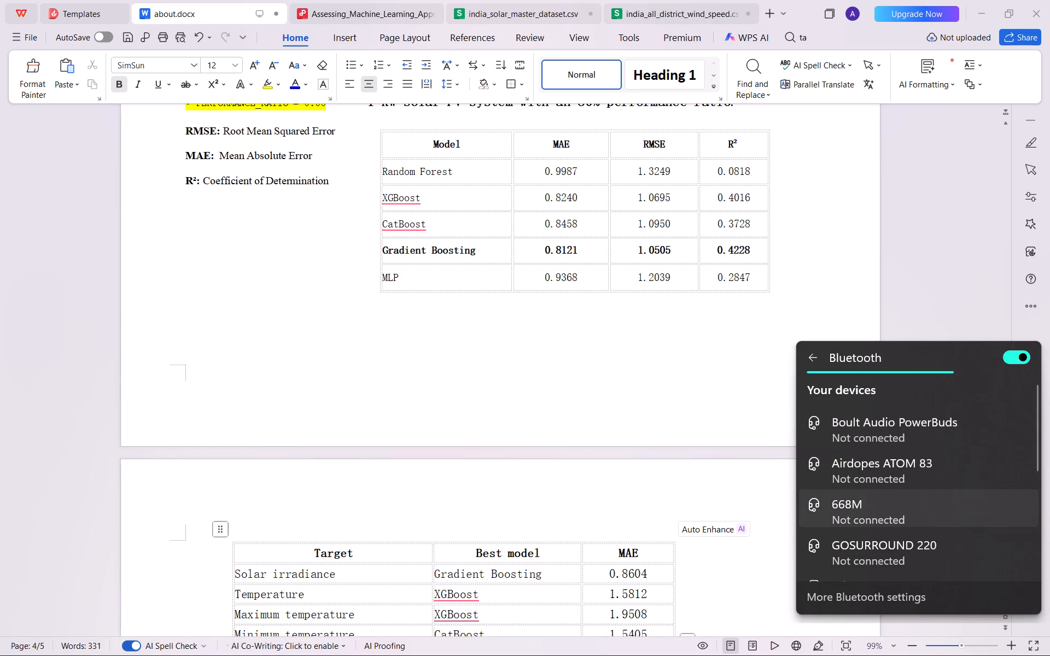
scroll(909, 495, down, 1)
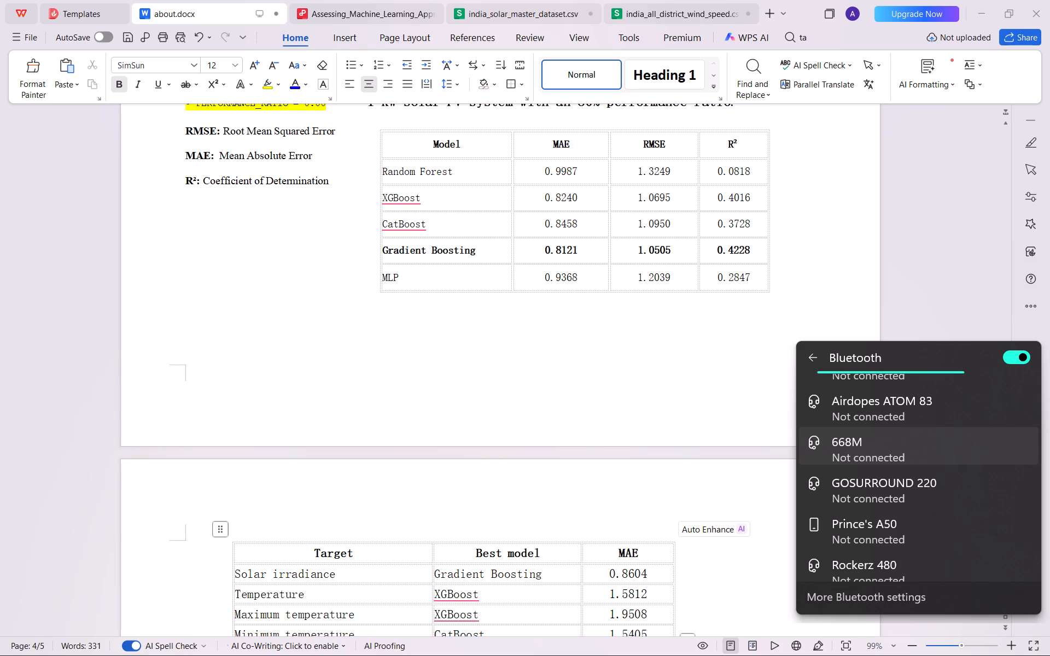
scroll(909, 495, down, 2)
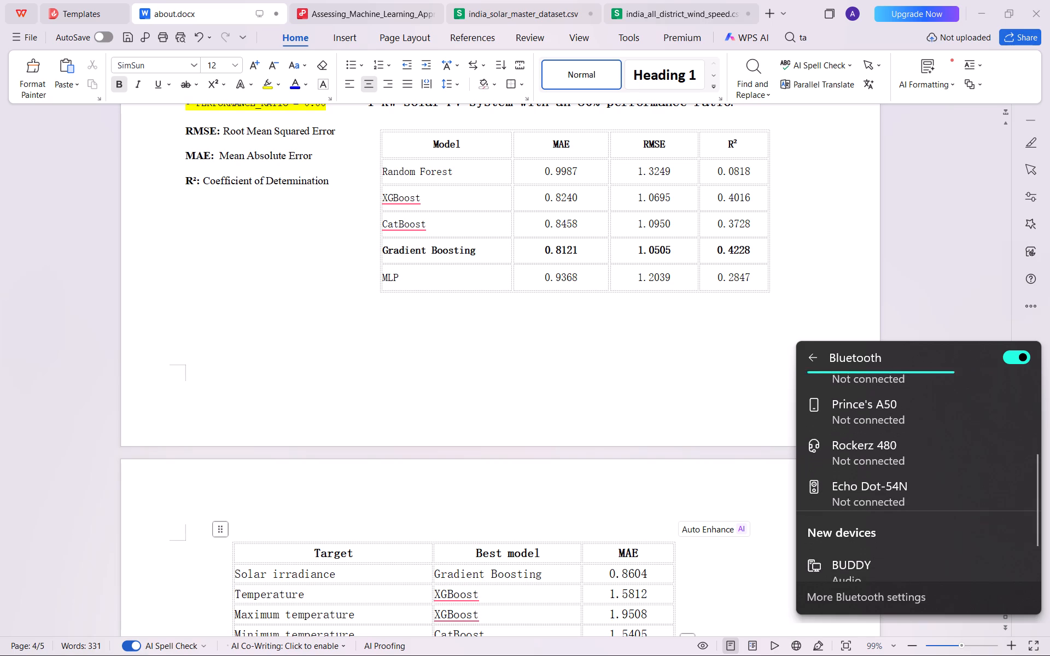
scroll(909, 495, down, 1)
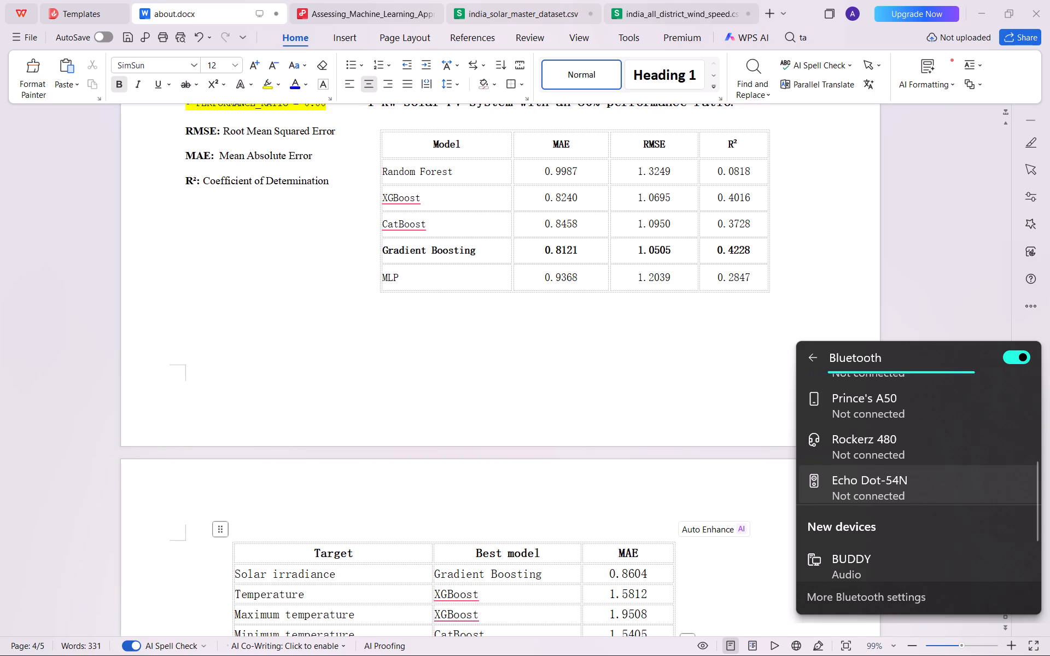
click(917, 495)
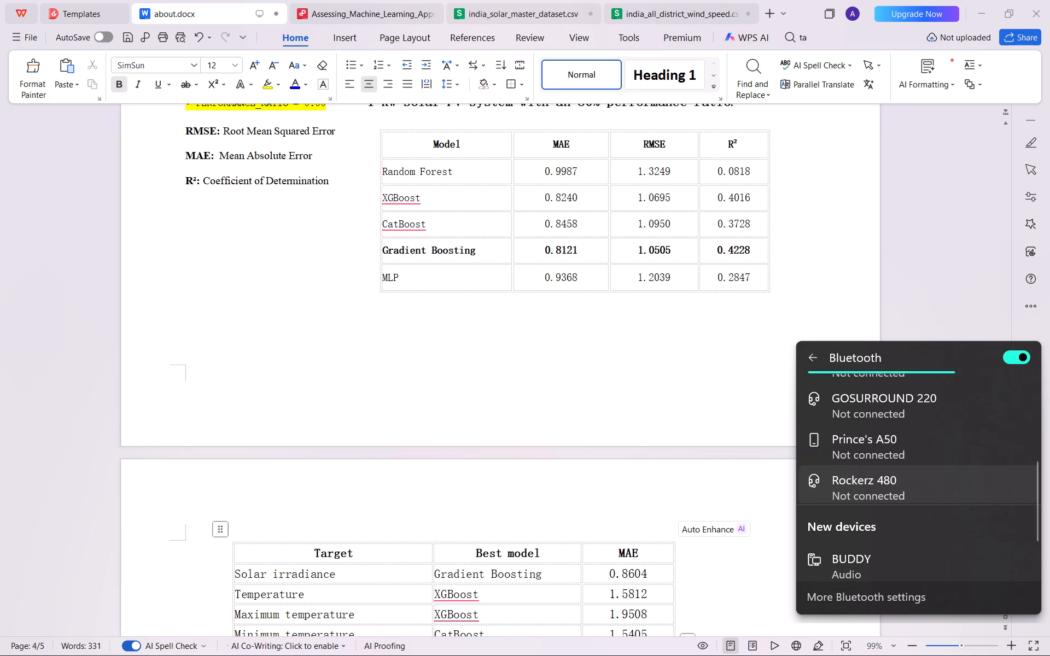
Dismiss the Bluetooth device list and return to about.docx at the start of the page with the Target table.
click(574, 483)
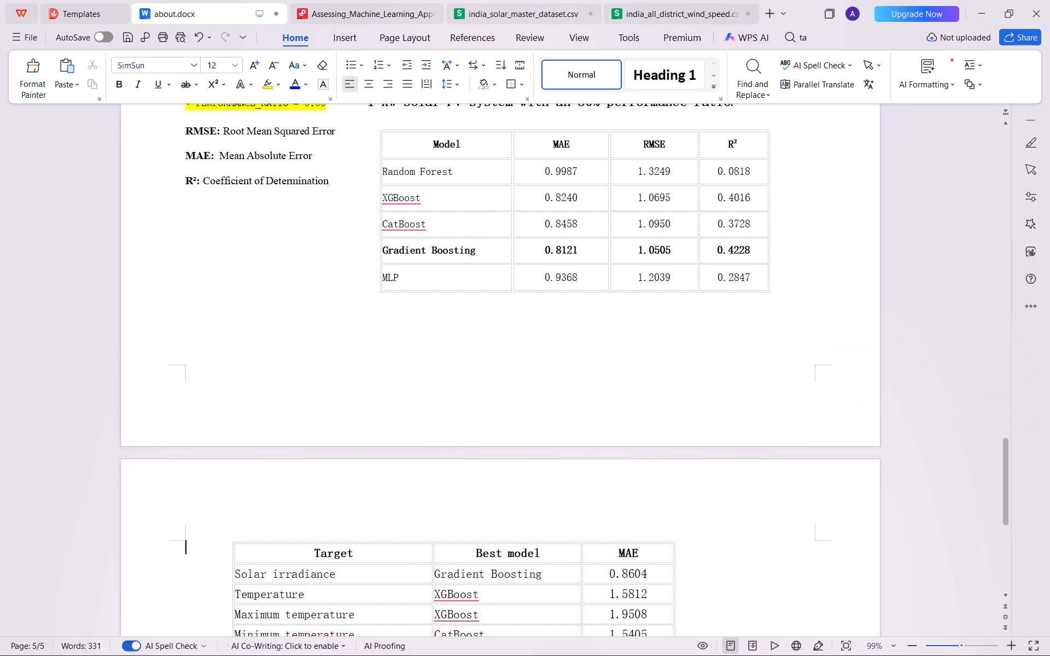